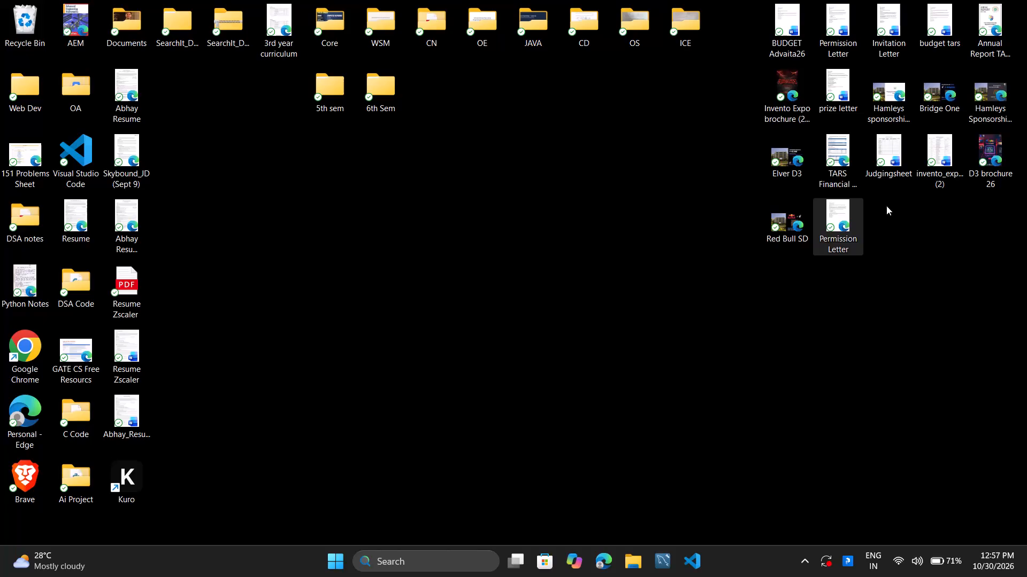
Open the Permission Letter PDF from the desktop, look over the TARS Orientation request, and close it.
{"action": "double_click", "coordinate": [838, 216]}
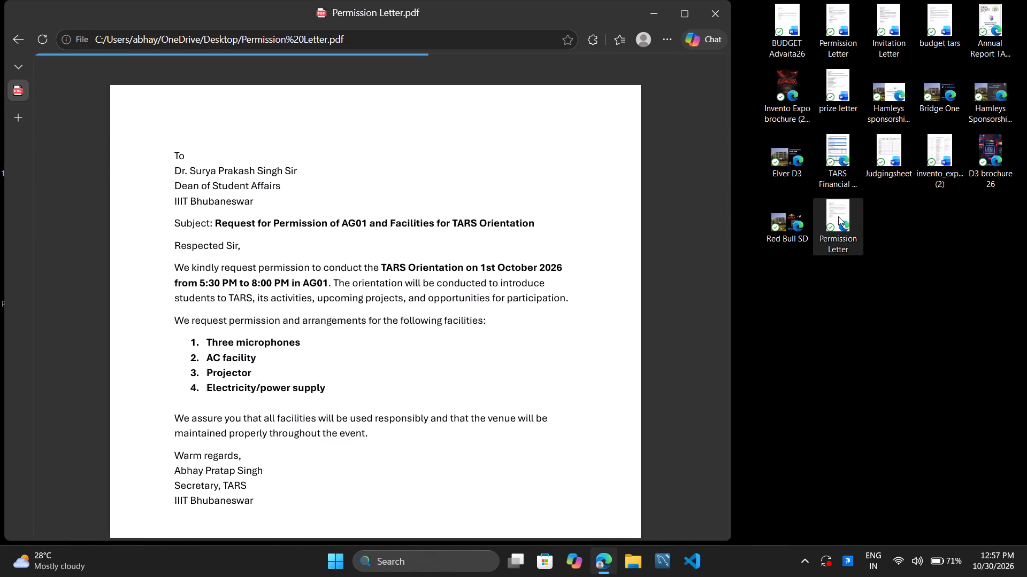
{"action": "left_click", "coordinate": [692, 12]}
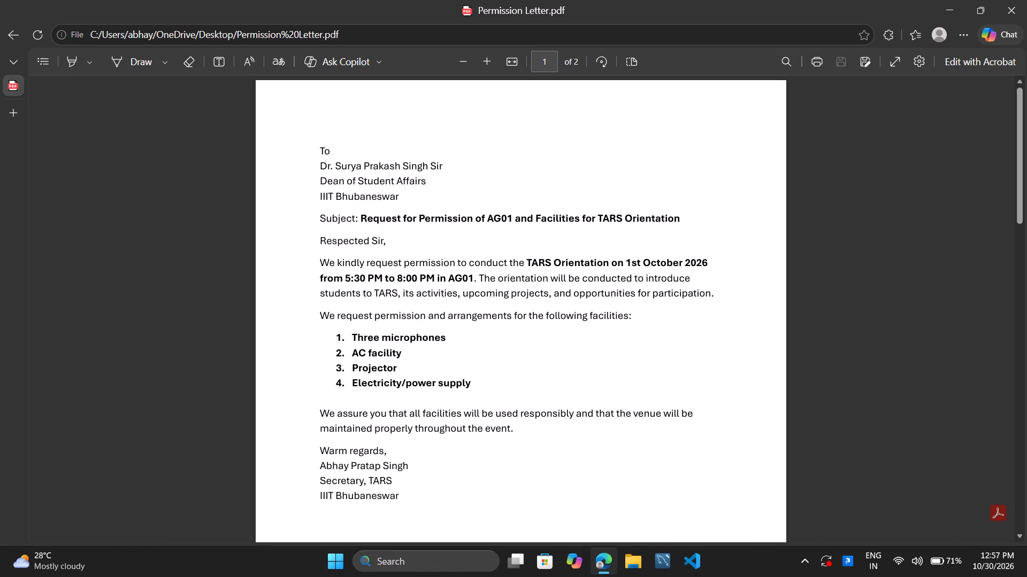
{"action": "scroll", "coordinate": [678, 219], "scroll_direction": "down", "scroll_amount": 1}
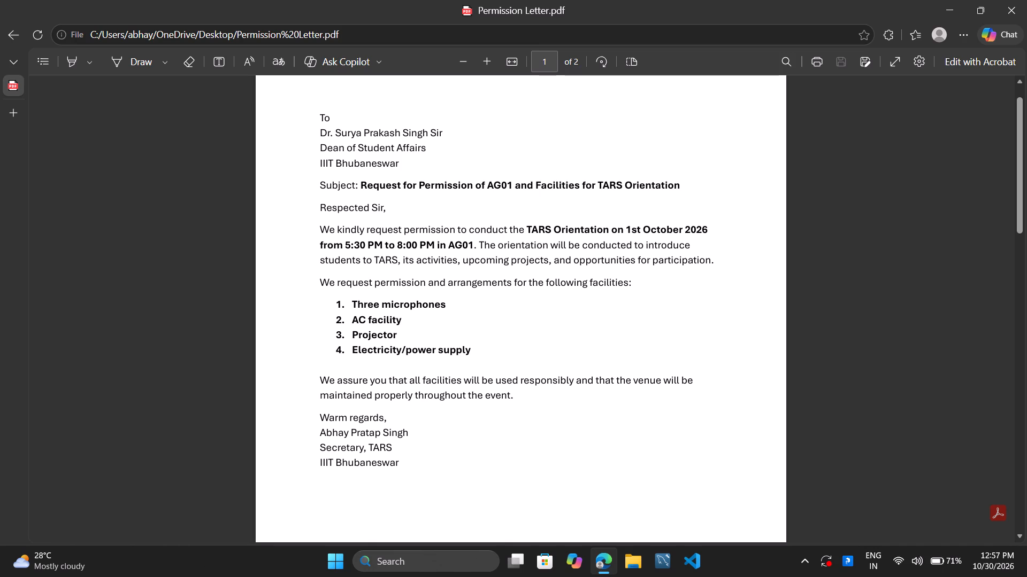
{"action": "left_click", "coordinate": [1017, 0]}
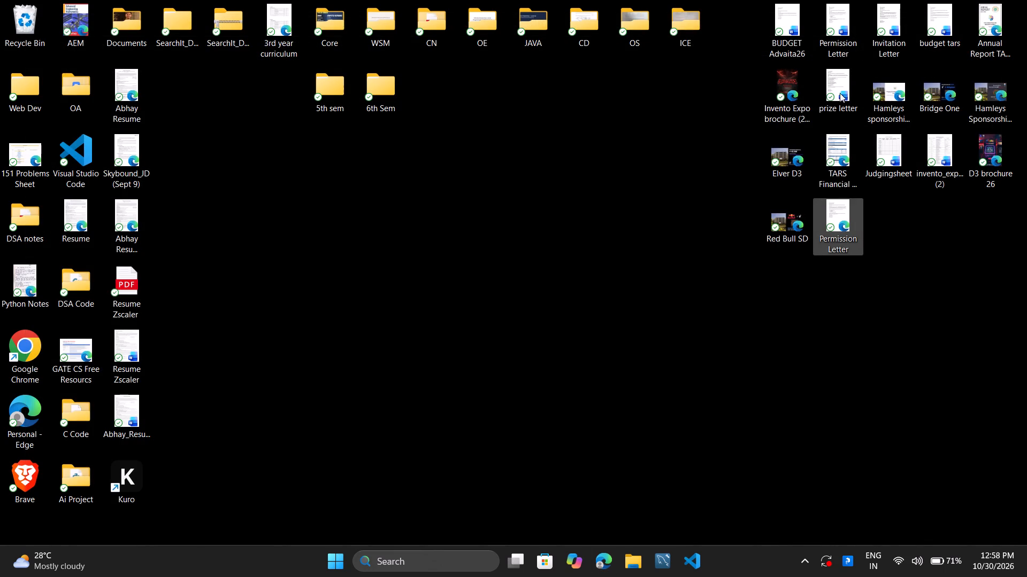
Open the Permission Letter Word document from the desktop in a maximized window.
{"action": "double_click", "coordinate": [831, 35]}
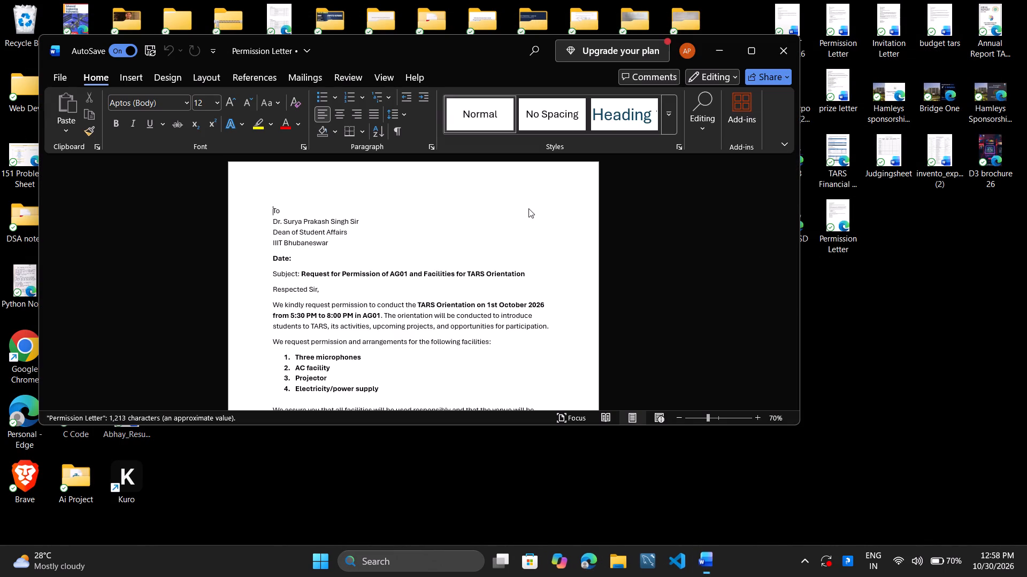
{"action": "left_click", "coordinate": [747, 53]}
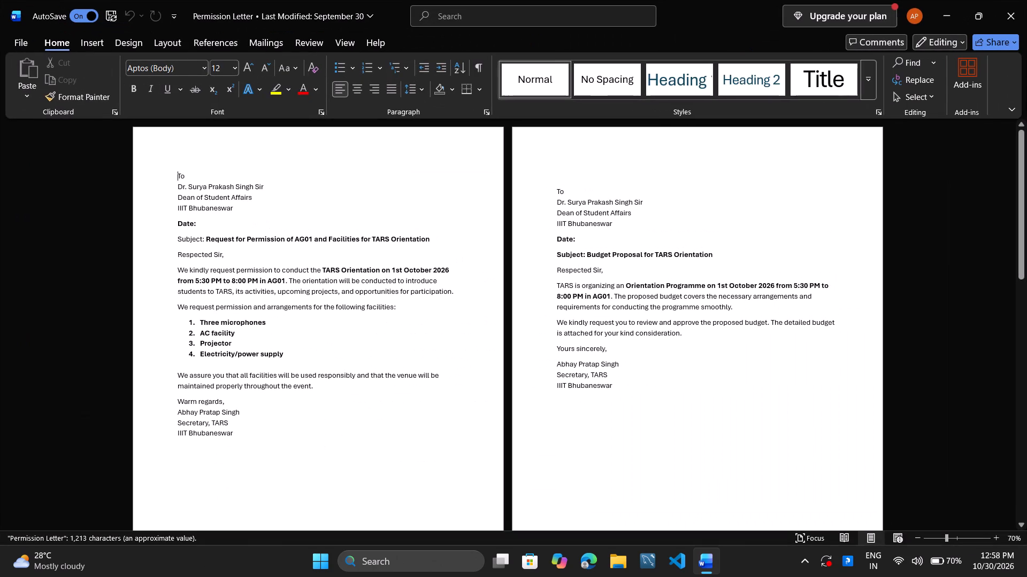
{"action": "left_click", "coordinate": [301, 433]}
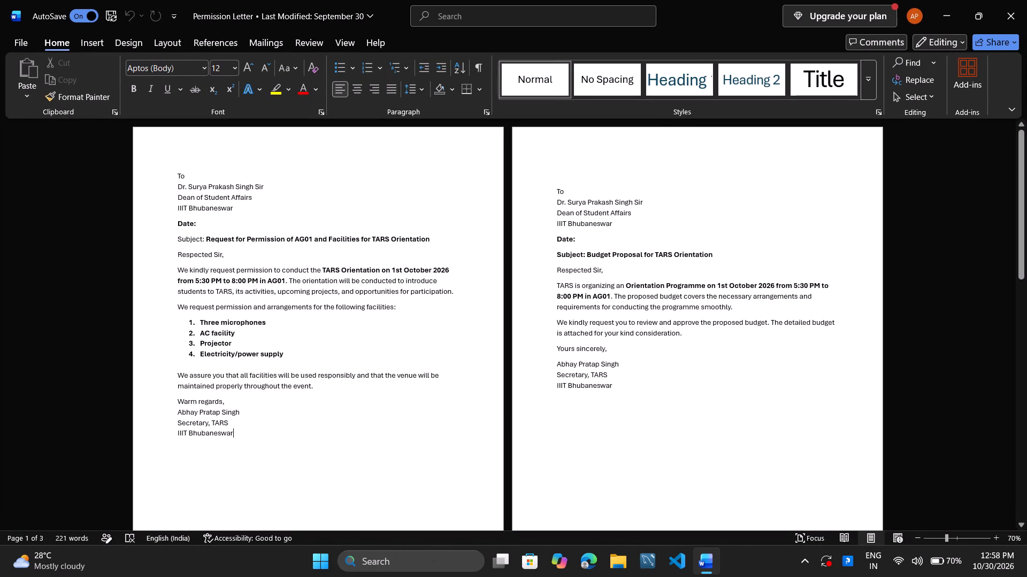
{"action": "left_click", "coordinate": [622, 384]}
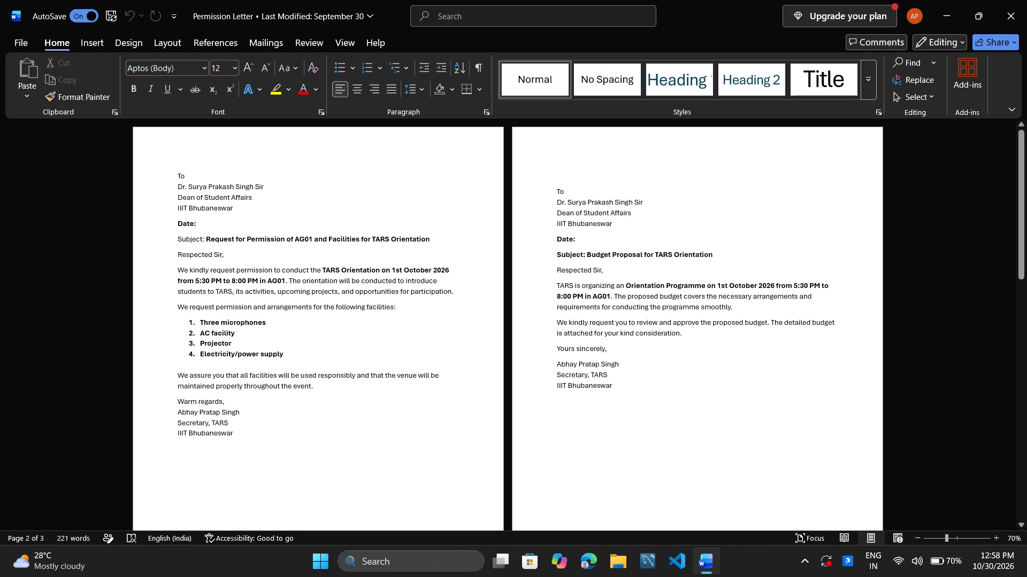
Replace "TARS Orientation" with "School Visit" in the subject line of the budget proposal letter on page 2.
{"action": "left_click_drag", "start_coordinate": [712, 254], "coordinate": [655, 256]}
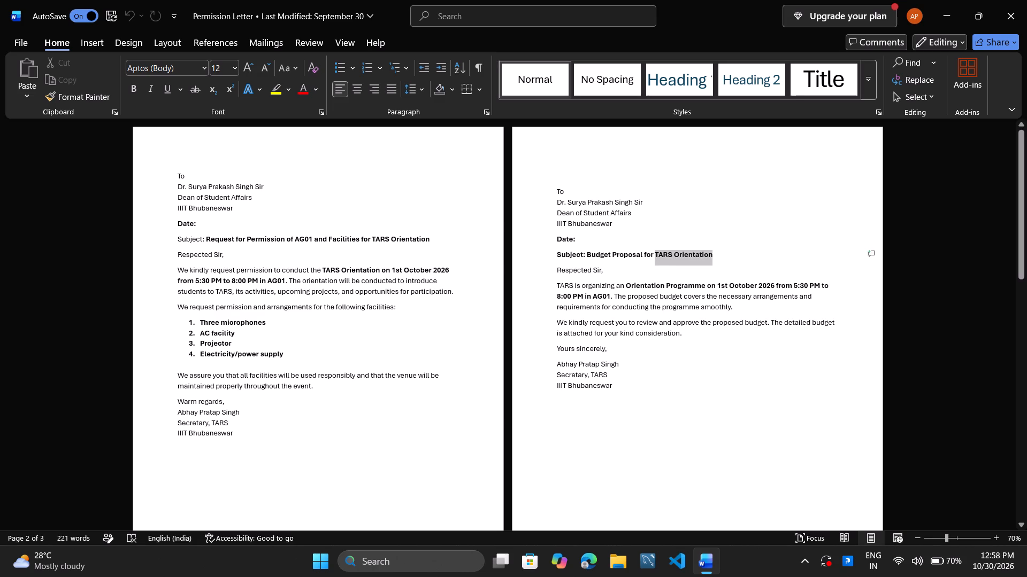
{"action": "left_click_drag", "start_coordinate": [655, 256], "coordinate": [654, 255]}
{"action": "type", "text": "School Visi"}
{"action": "key", "text": "t"}
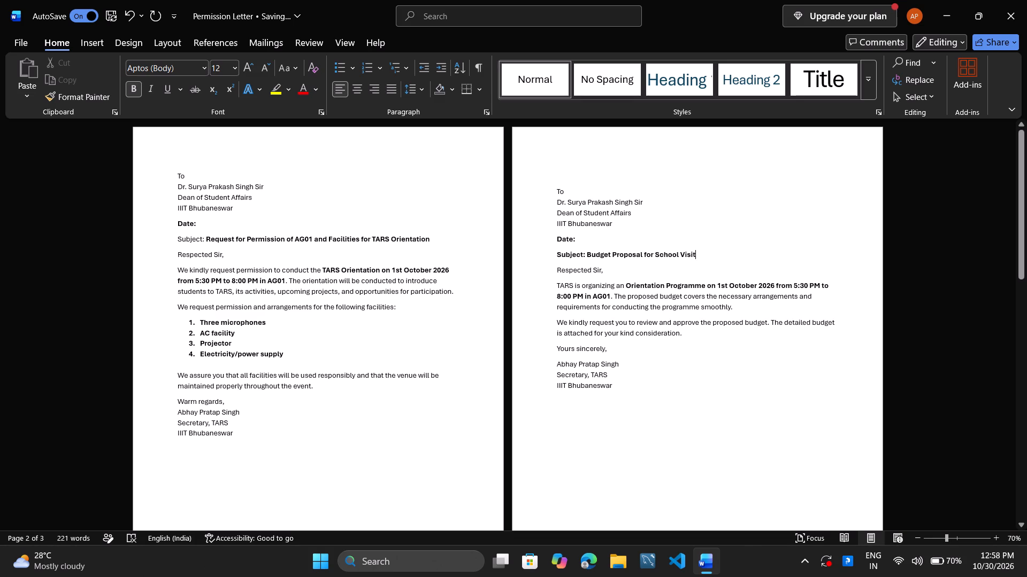
Copy the entire budget proposal letter on page 2, from the recipient block to the signature.
{"action": "left_click_drag", "start_coordinate": [619, 381], "coordinate": [538, 184]}
{"action": "key", "text": "ctrl+c"}
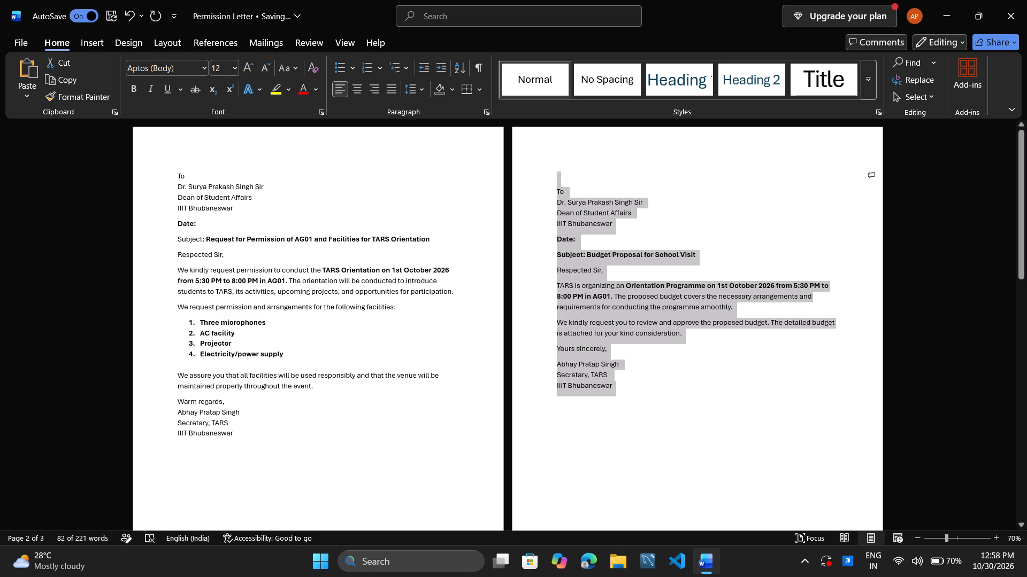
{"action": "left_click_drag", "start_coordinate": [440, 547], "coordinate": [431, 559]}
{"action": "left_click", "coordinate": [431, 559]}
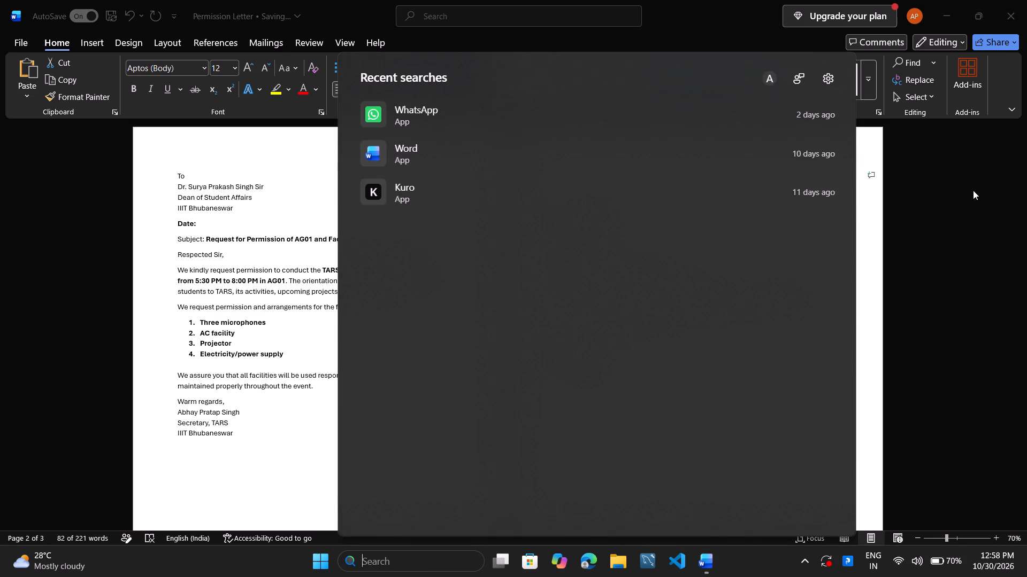
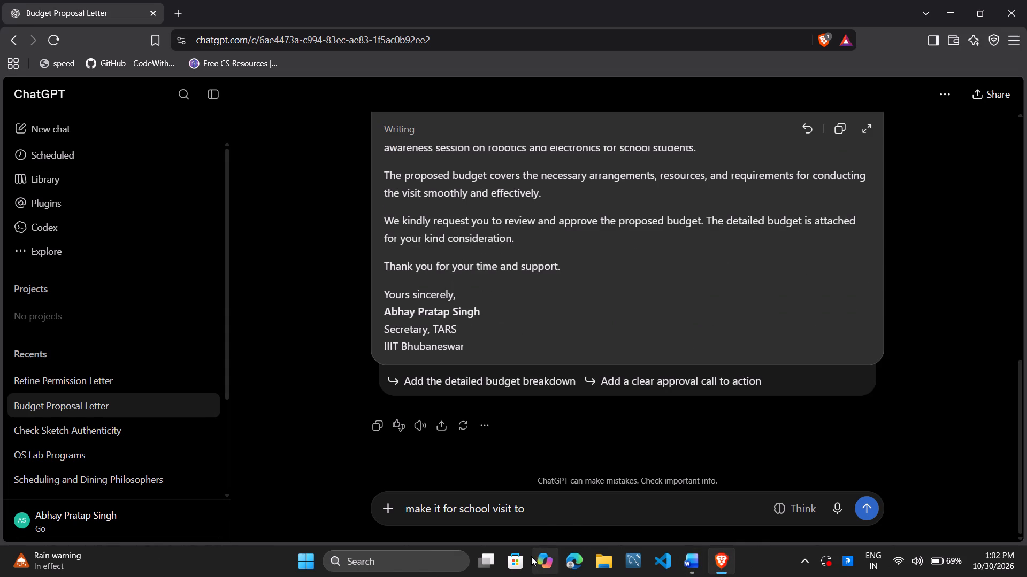
{"action": "left_click", "coordinate": [546, 517]}
{"action": "left_click_drag", "start_coordinate": [546, 517], "coordinate": [378, 502]}
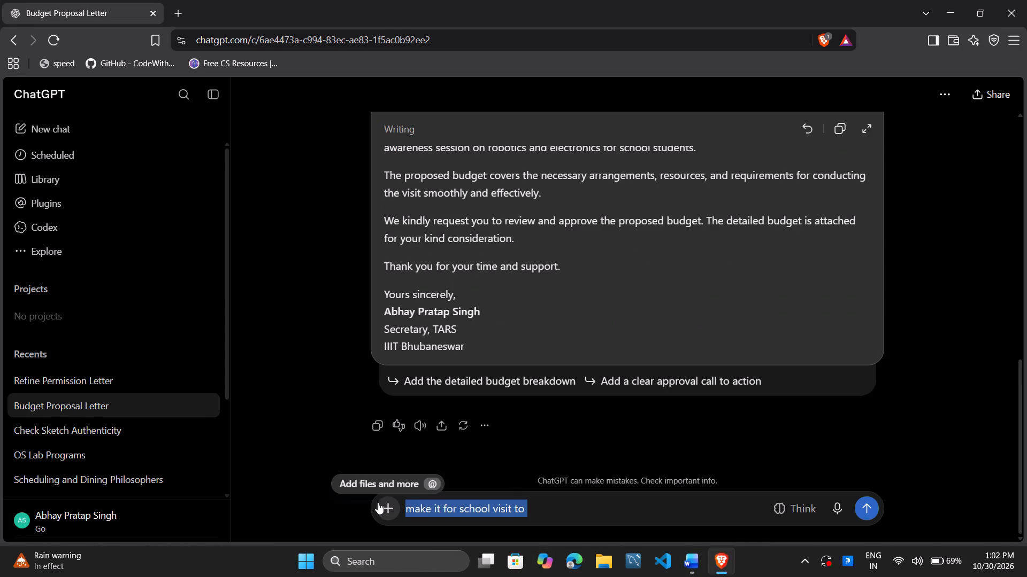
{"action": "key", "text": "BackSpace"}
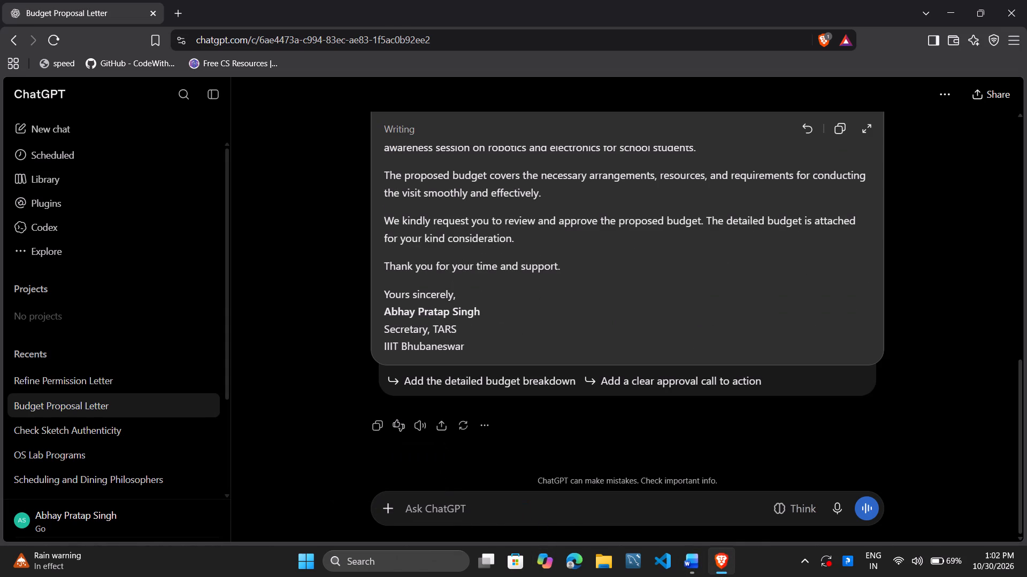
{"action": "scroll", "coordinate": [528, 325], "scroll_direction": "up", "scroll_amount": 2}
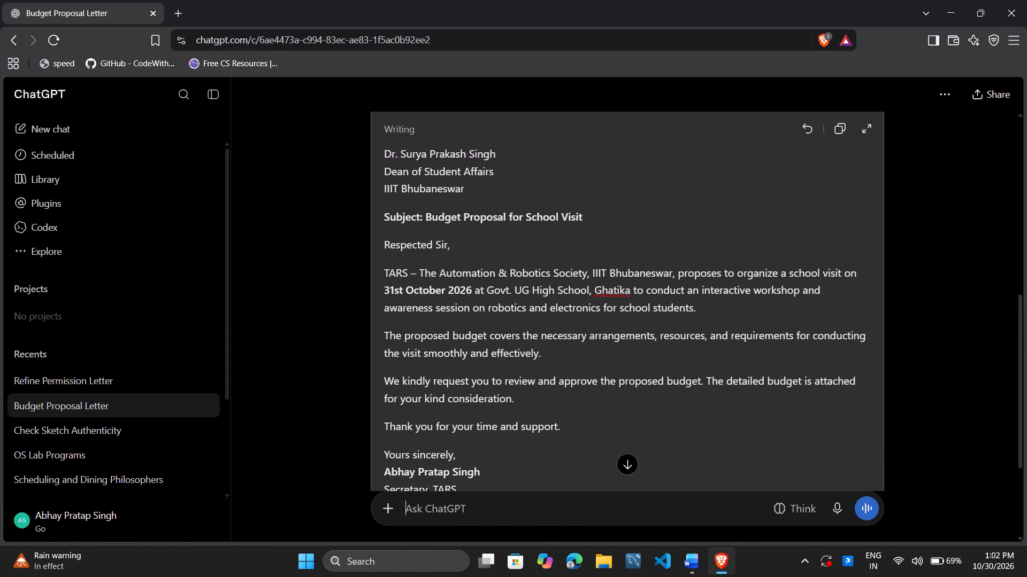
Copy the rewritten budget proposal letter from its writing block and paste it over the old letter on page 2 of the Word document.
{"action": "scroll", "coordinate": [528, 325], "scroll_direction": "up", "scroll_amount": 1}
{"action": "left_click", "coordinate": [844, 127]}
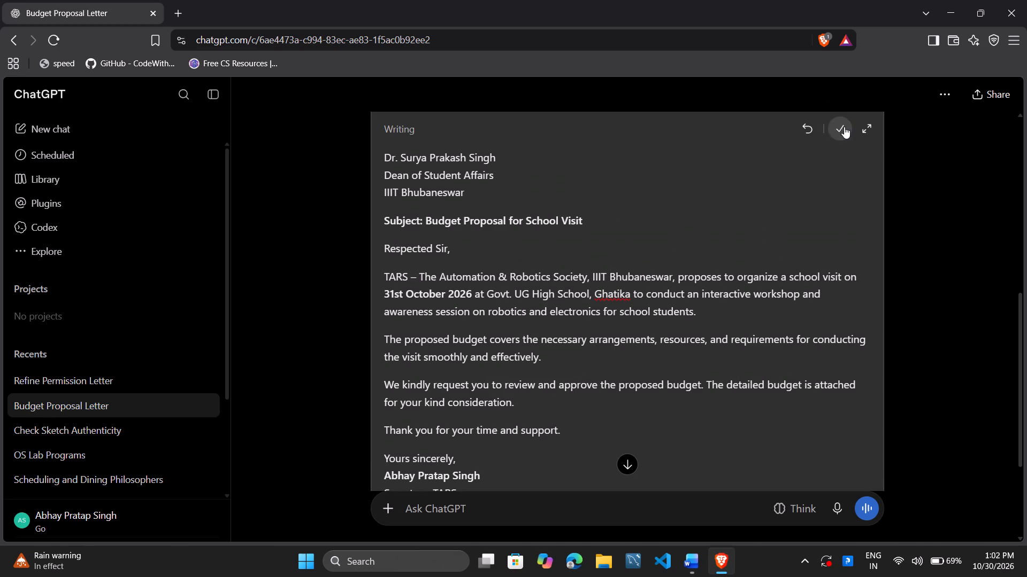
{"action": "left_click", "coordinate": [702, 557]}
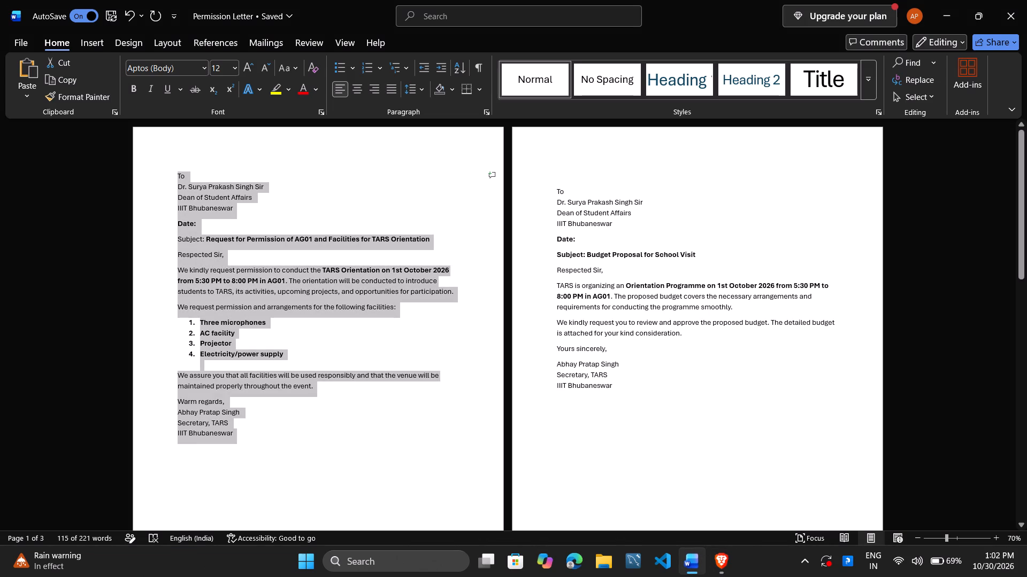
{"action": "left_click_drag", "start_coordinate": [613, 363], "coordinate": [618, 385]}
{"action": "left_click", "coordinate": [618, 385]}
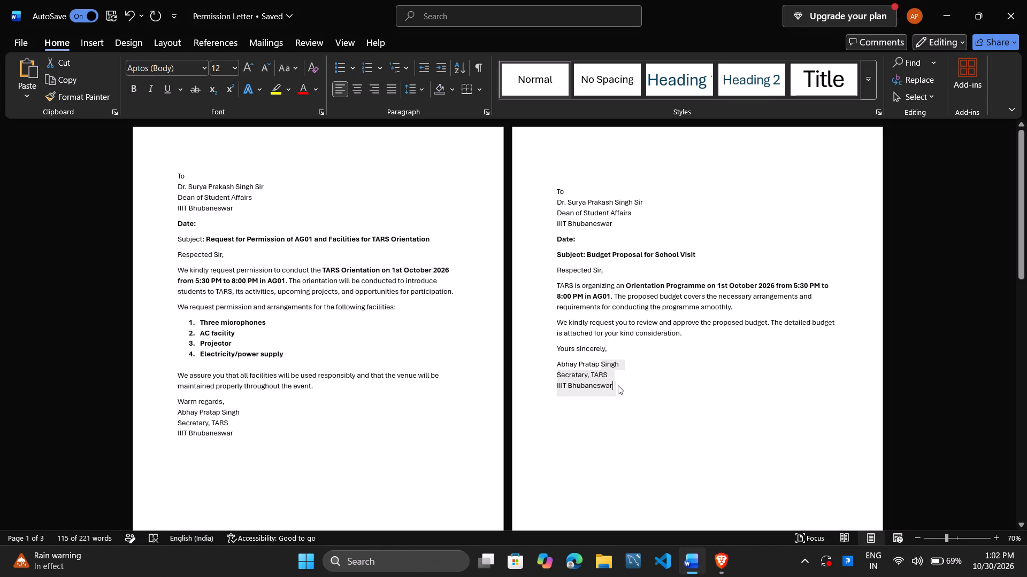
{"action": "left_click", "coordinate": [618, 385]}
{"action": "left_click_drag", "start_coordinate": [618, 385], "coordinate": [530, 184]}
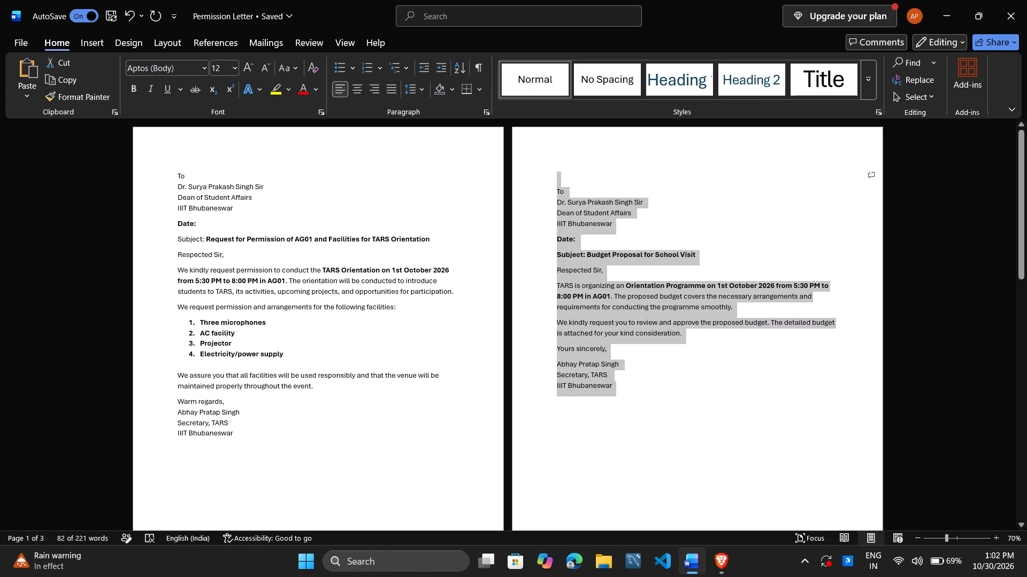
{"action": "left_click", "coordinate": [618, 387]}
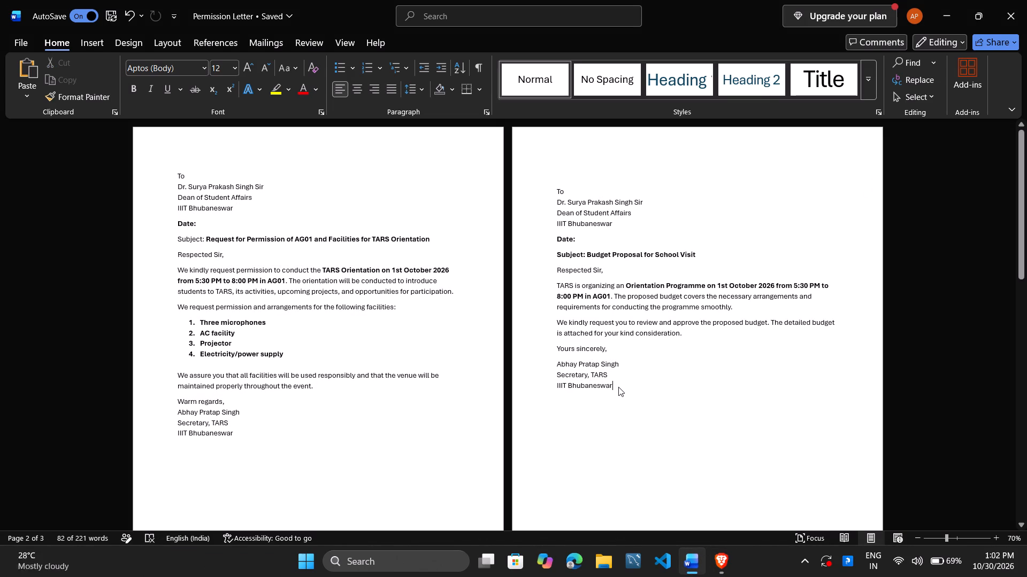
{"action": "left_click_drag", "start_coordinate": [618, 387], "coordinate": [551, 192]}
{"action": "key", "text": "ctrl+v"}
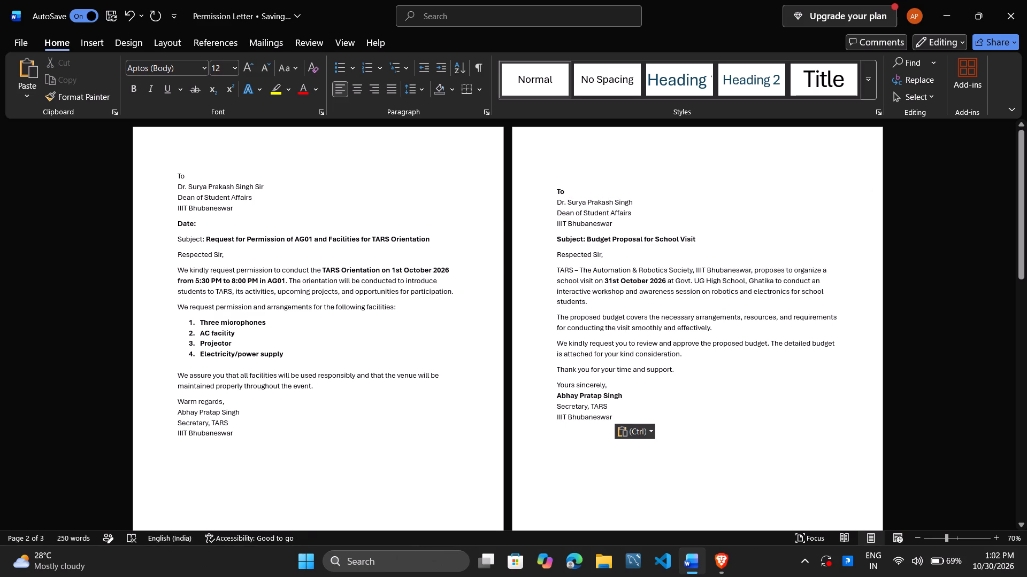
{"action": "left_click", "coordinate": [635, 414]}
Insert a blank line between "Thank you for your time and support." and "Yours sincerely," in the pasted letter.
{"action": "left_click", "coordinate": [683, 373]}
{"action": "key", "text": "Return"}
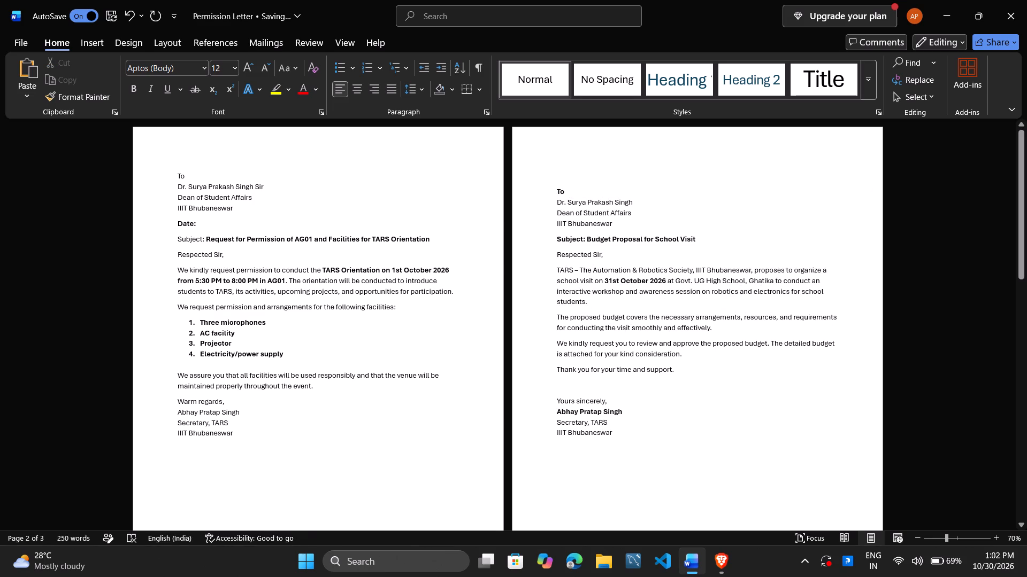
{"action": "left_click", "coordinate": [611, 255]}
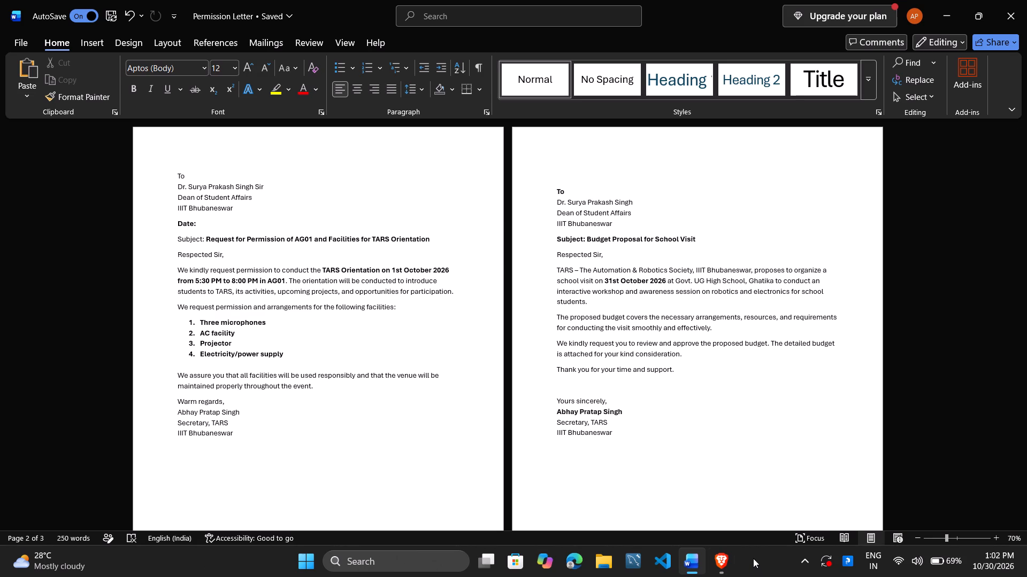
{"action": "left_click", "coordinate": [724, 510]}
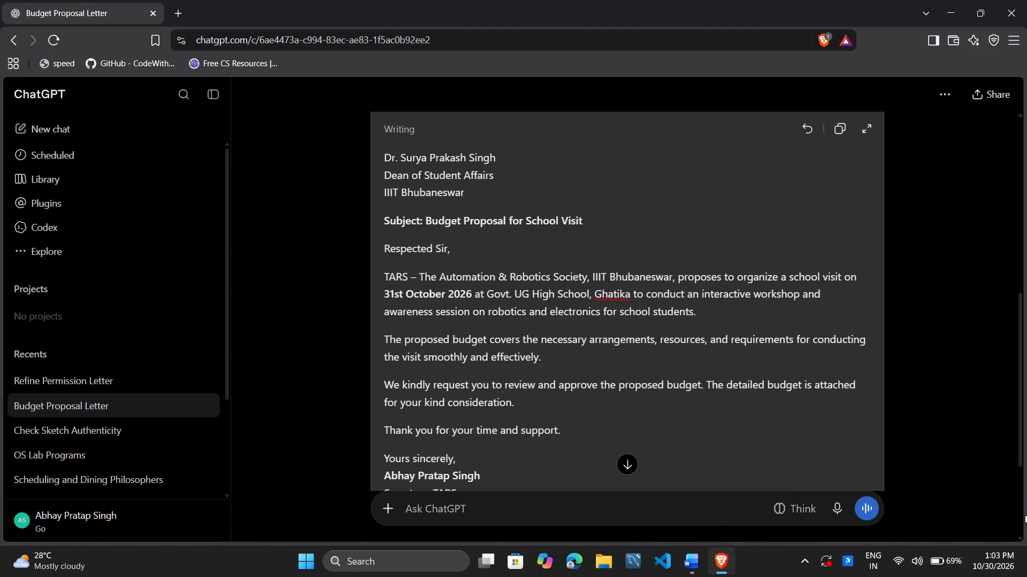
{"action": "left_click", "coordinate": [909, 563]}
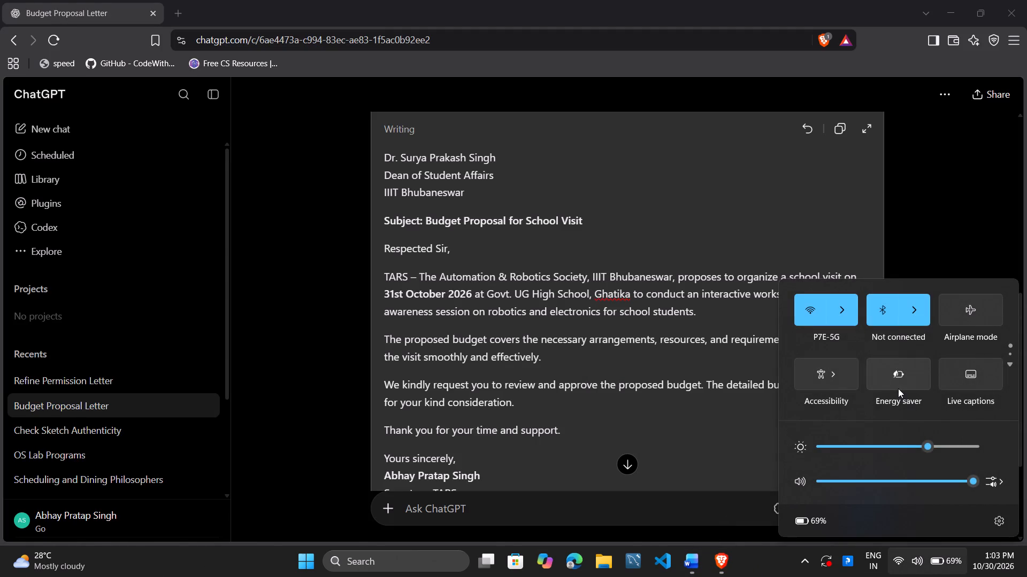
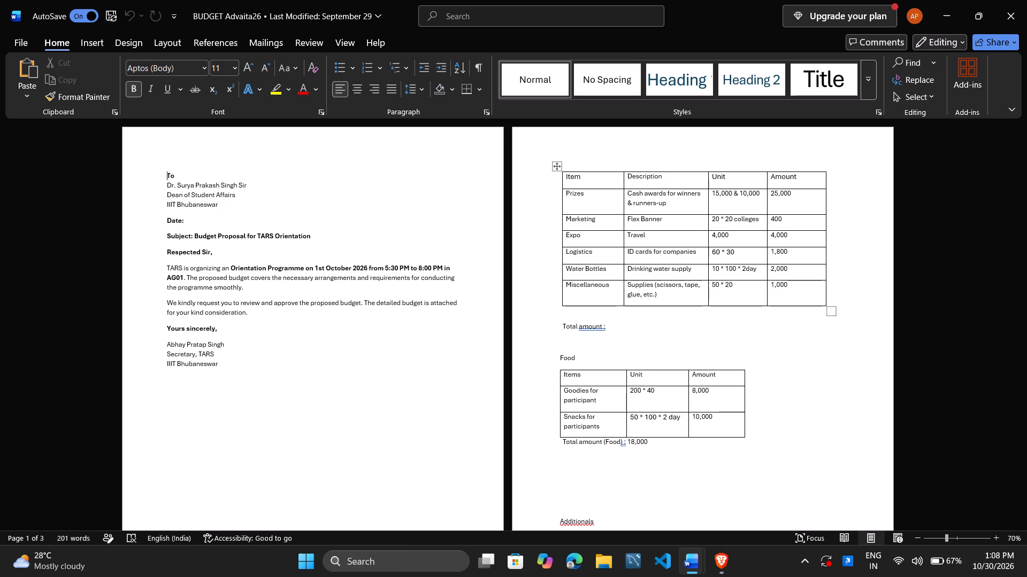
{"action": "scroll", "coordinate": [686, 342], "scroll_direction": "down", "scroll_amount": 1}
{"action": "scroll", "coordinate": [666, 426], "scroll_direction": "down", "scroll_amount": 3}
{"action": "scroll", "coordinate": [666, 426], "scroll_direction": "up", "scroll_amount": 9}
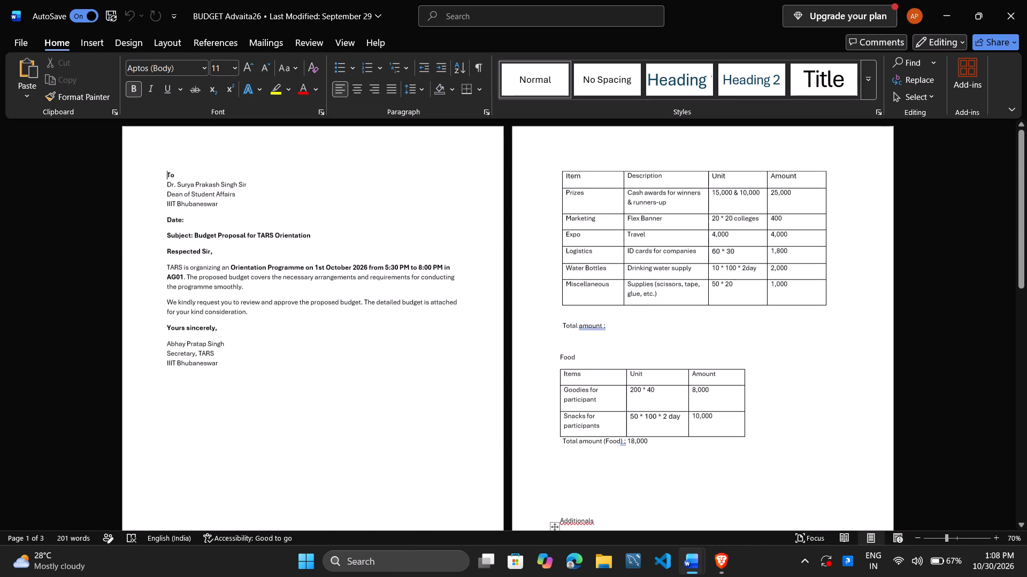
{"action": "scroll", "coordinate": [666, 426], "scroll_direction": "up", "scroll_amount": 1}
{"action": "scroll", "coordinate": [628, 322], "scroll_direction": "down", "scroll_amount": 5}
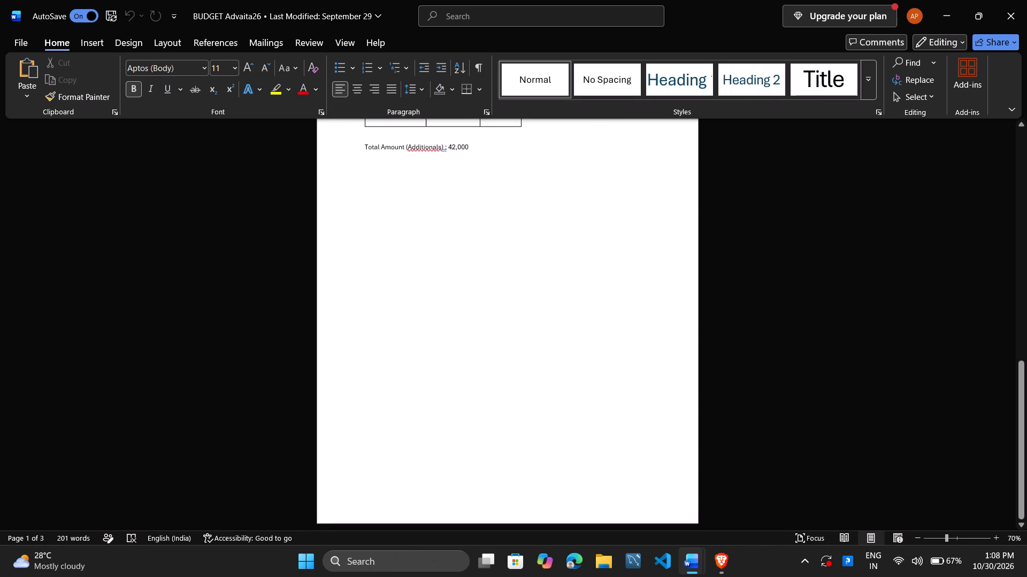
Add blank lines at the end of the BUDGET Advaita26 document until a fourth page starts, and dismiss the security notification.
{"action": "left_click", "coordinate": [570, 288]}
{"action": "key", "text": "Return"}
{"action": "key", "text": "Return"}
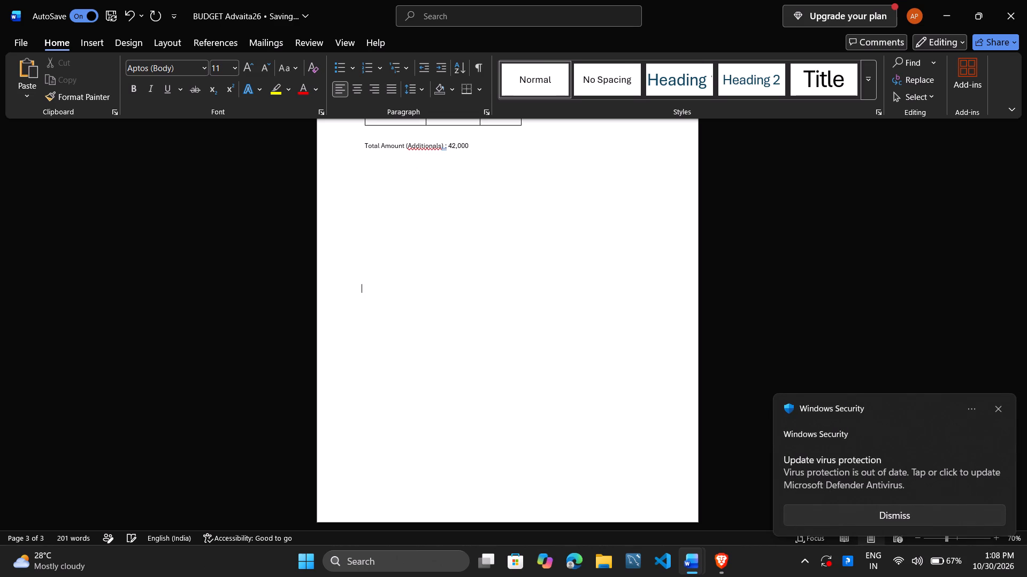
{"action": "key", "text": "Return"}
{"action": "key", "text": "Return"}
{"action": "key", "text": "Return"}
{"action": "key", "text": "Return"}
{"action": "key", "text": "Return"}
{"action": "key", "text": "Return"}
{"action": "key", "text": "Return"}
{"action": "key", "text": "Return"}
{"action": "key", "text": "Return"}
{"action": "key", "text": "Return"}
{"action": "key", "text": "Return"}
{"action": "key", "text": "Return"}
{"action": "key", "text": "Return"}
{"action": "key", "text": "Return"}
{"action": "key", "text": "Return"}
{"action": "key", "text": "Return"}
{"action": "key", "text": "Return"}
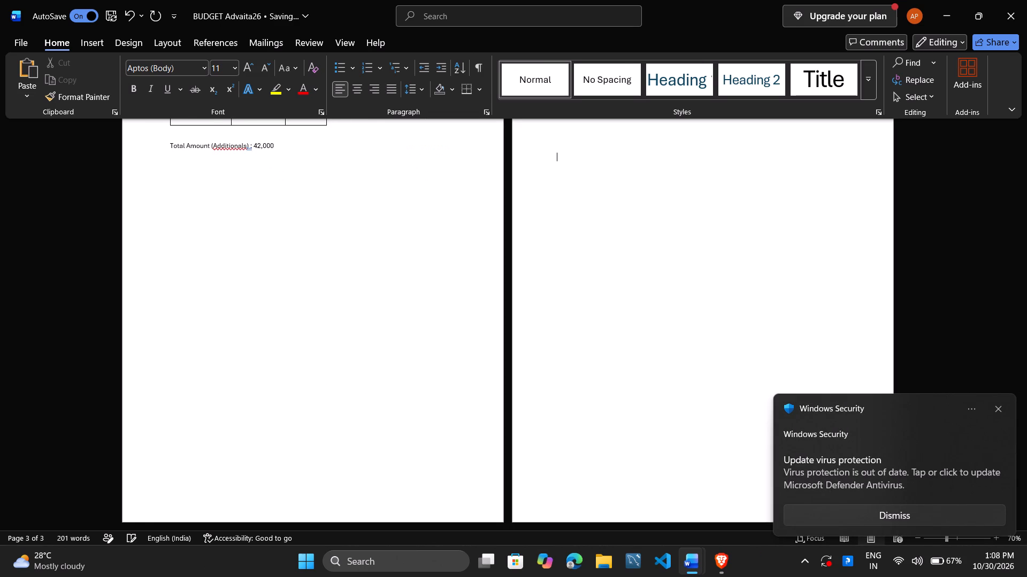
{"action": "left_click", "coordinate": [1005, 414]}
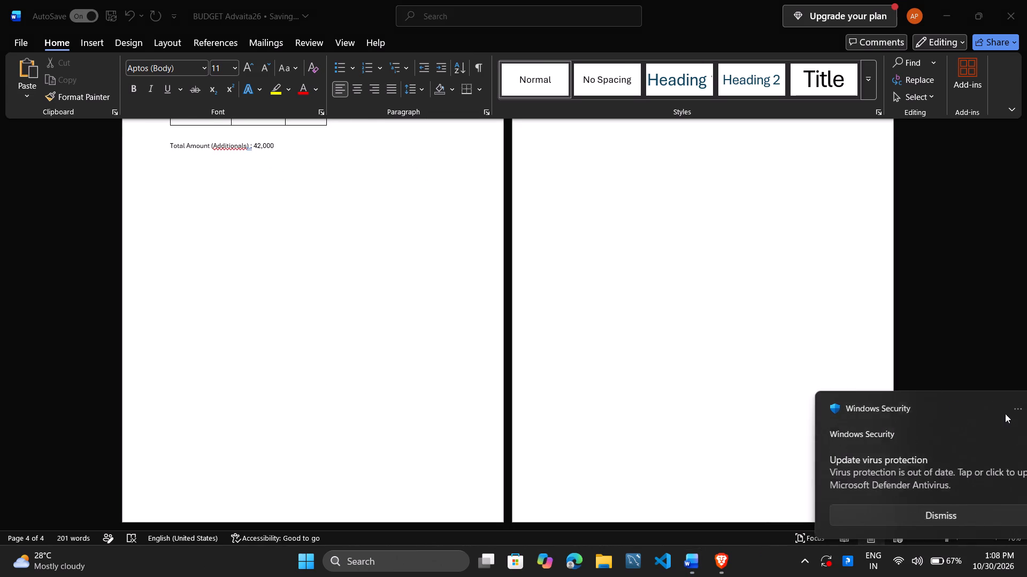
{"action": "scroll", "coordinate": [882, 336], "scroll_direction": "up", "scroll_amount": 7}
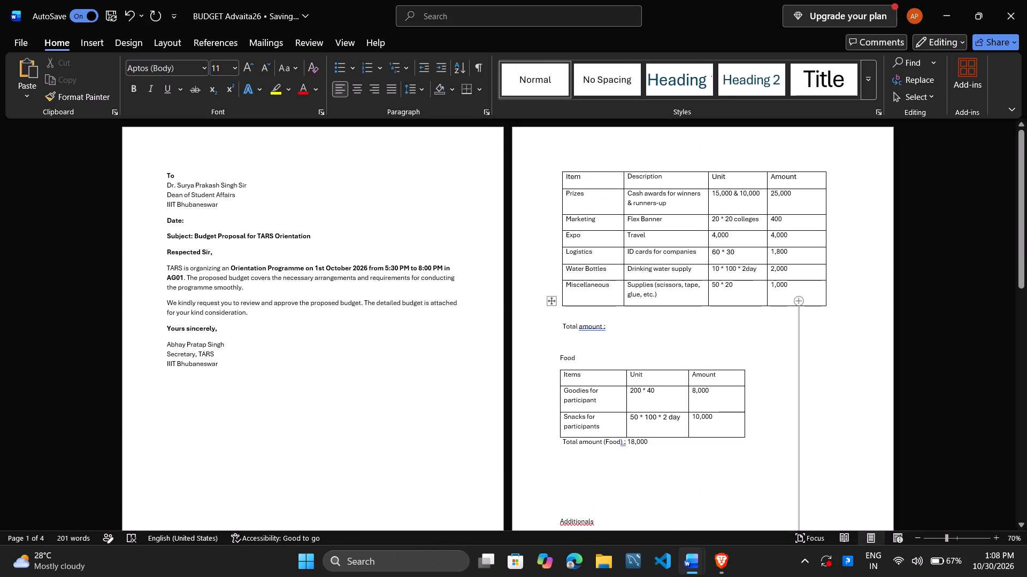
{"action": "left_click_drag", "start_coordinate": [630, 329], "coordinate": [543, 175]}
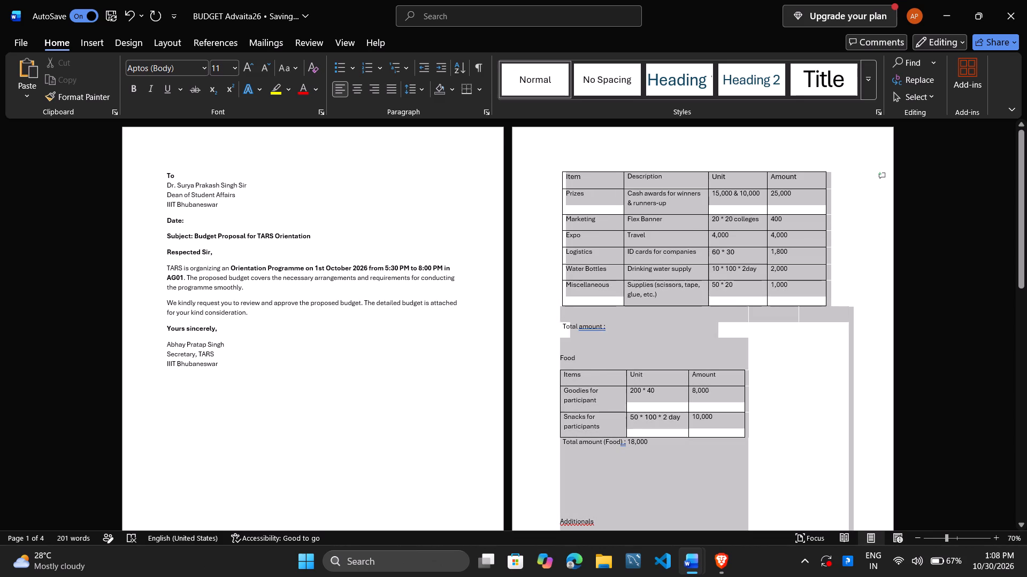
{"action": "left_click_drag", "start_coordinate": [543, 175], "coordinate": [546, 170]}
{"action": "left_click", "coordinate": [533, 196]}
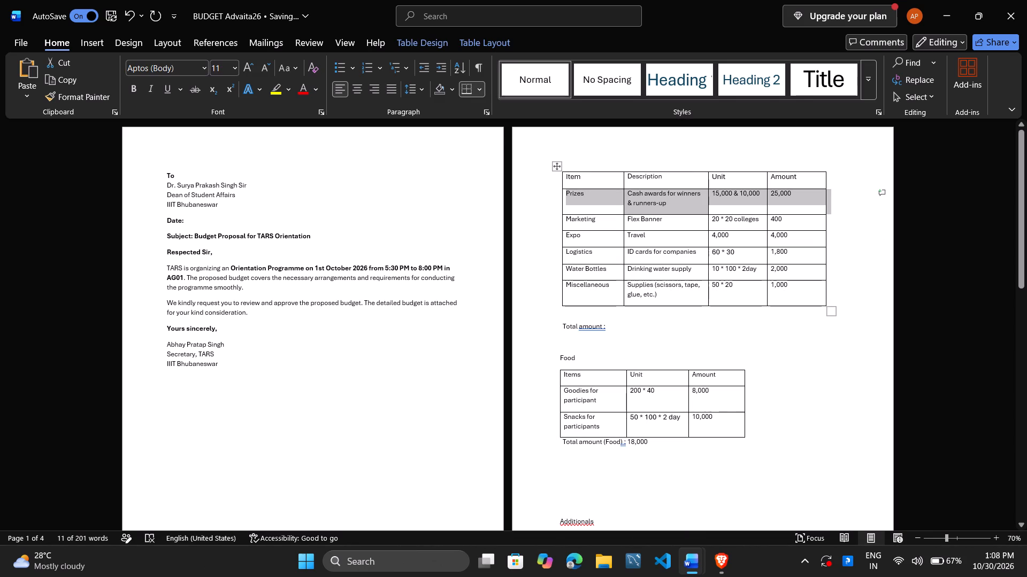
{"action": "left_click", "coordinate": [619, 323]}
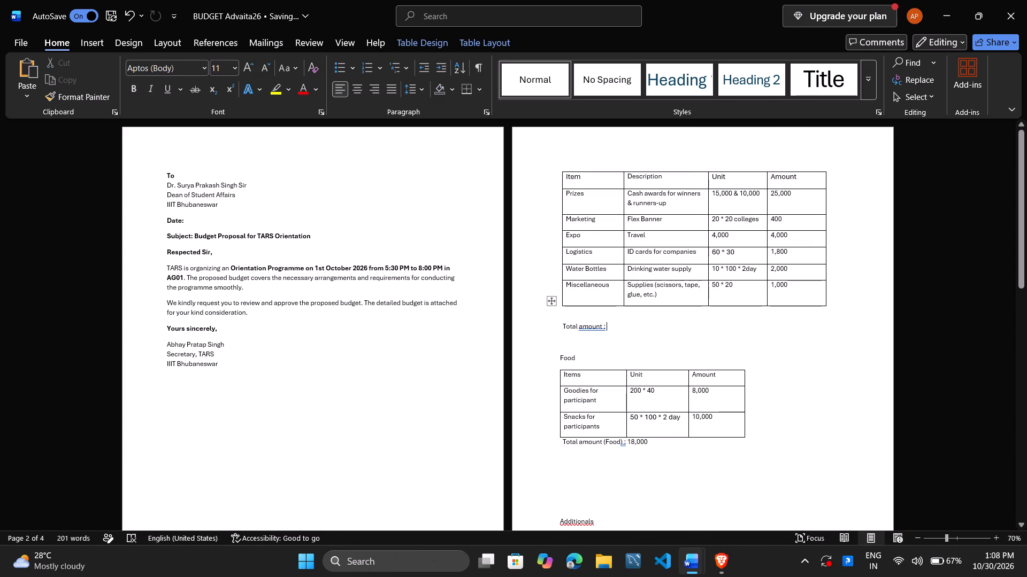
Close the BUDGET Advaita26 and Permission Letter documents and return to the desktop.
{"action": "left_click", "coordinate": [1005, 19]}
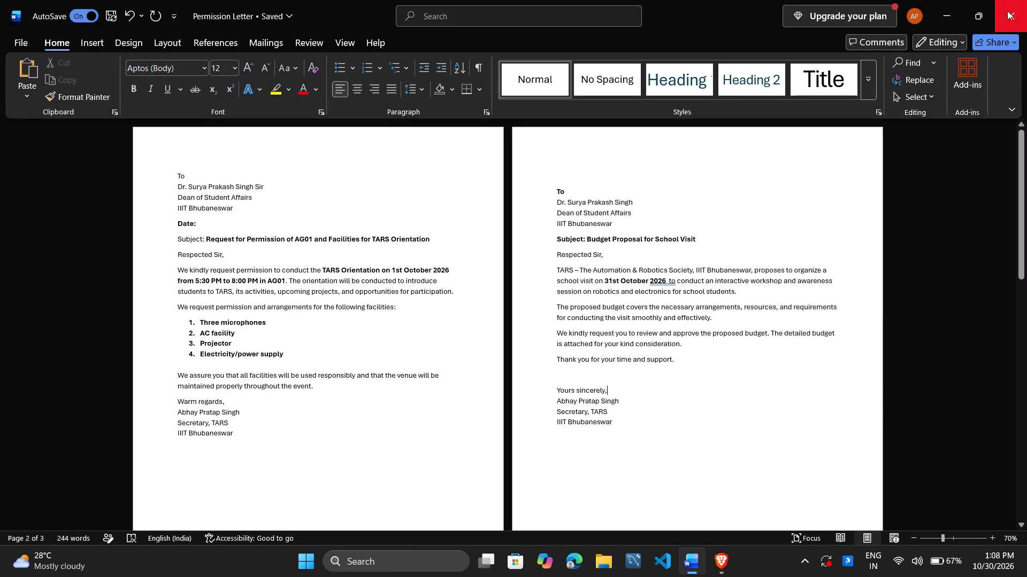
{"action": "left_click", "coordinate": [1004, 17]}
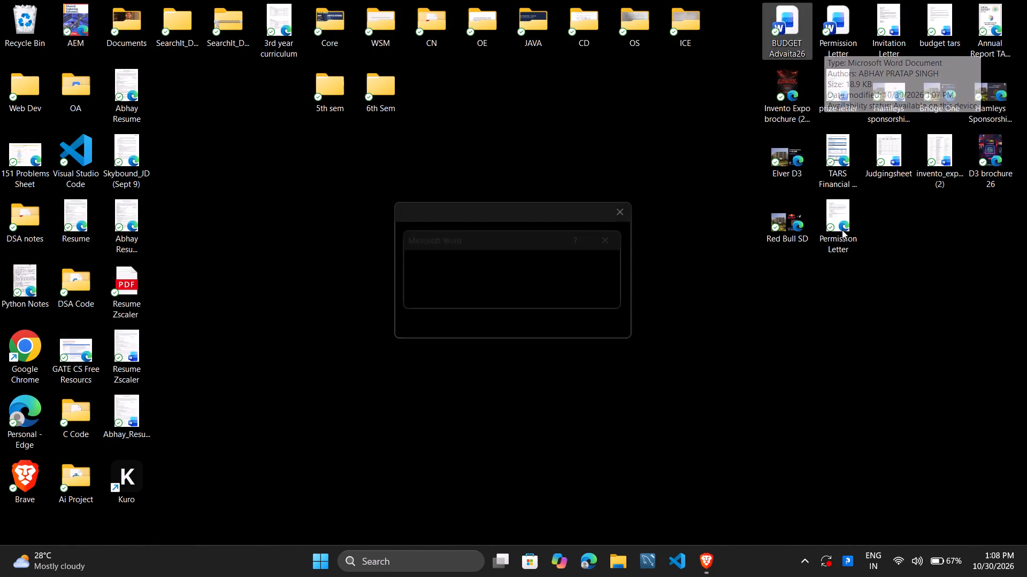
{"action": "left_click", "coordinate": [813, 361]}
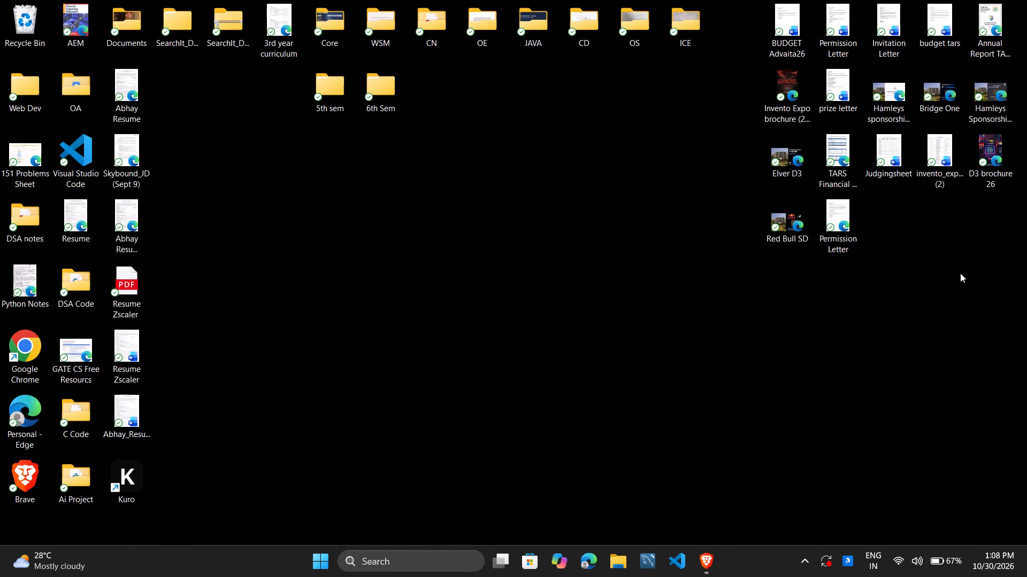
{"action": "left_click", "coordinate": [960, 273]}
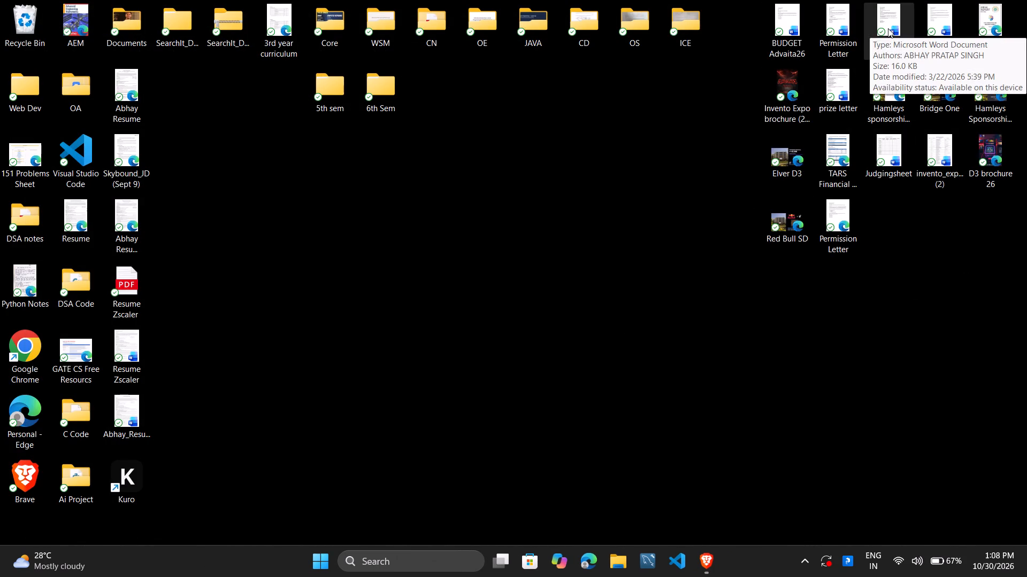
Open the budget tars document from the desktop, look through its proposal letter and project component tables, and close it.
{"action": "double_click", "coordinate": [936, 29]}
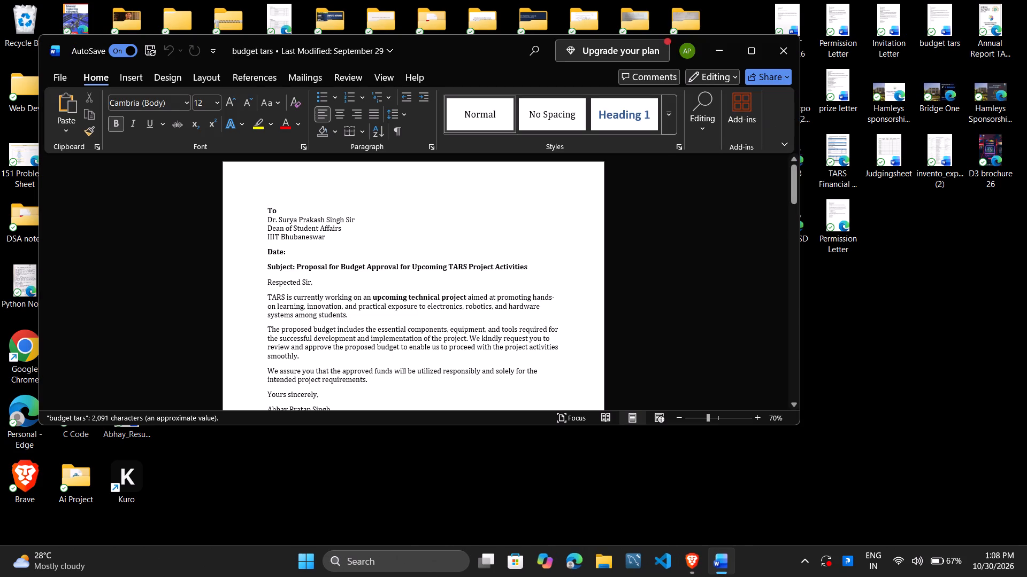
{"action": "left_click", "coordinate": [753, 57]}
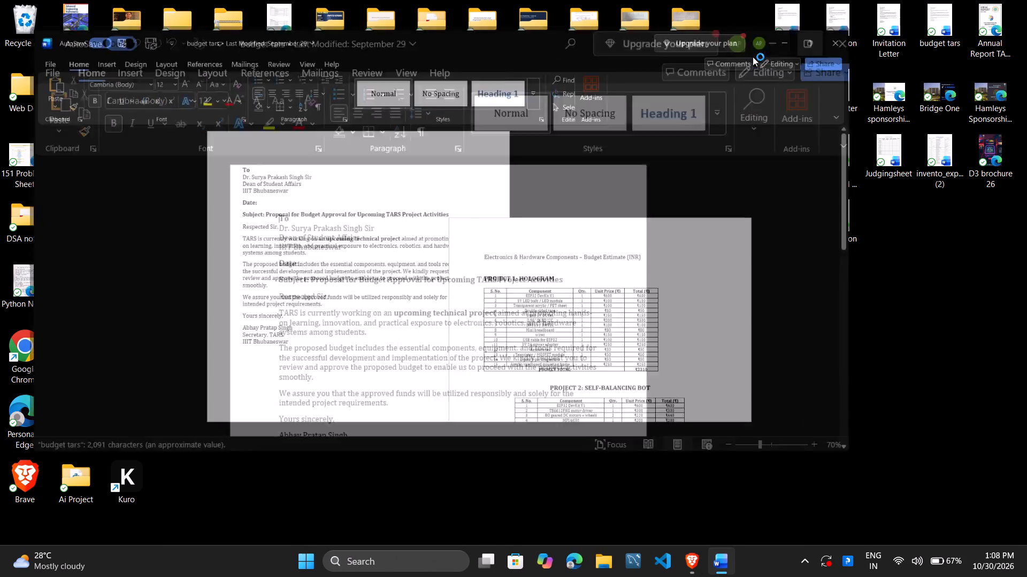
{"action": "scroll", "coordinate": [685, 299], "scroll_direction": "down", "scroll_amount": 1}
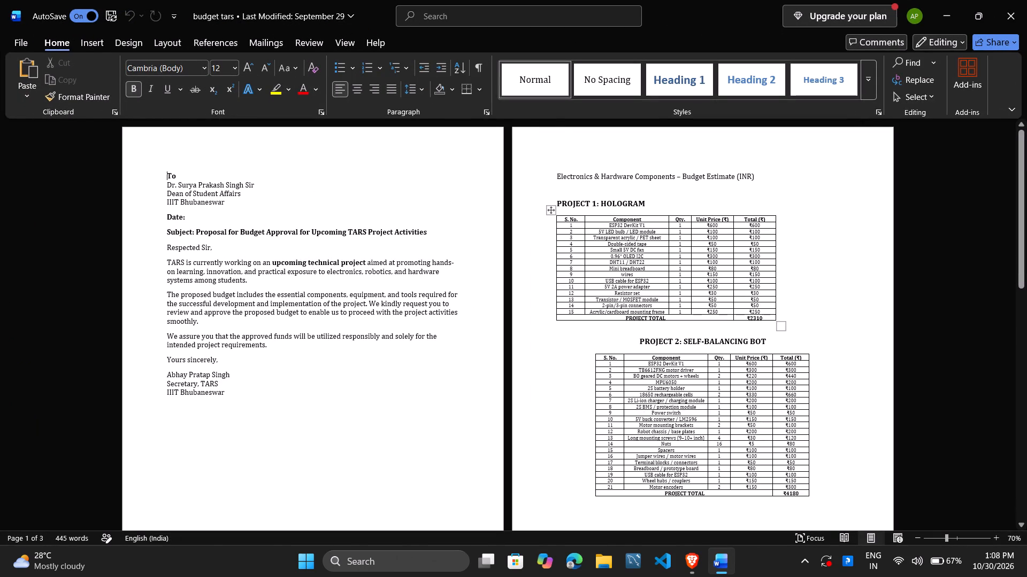
{"action": "scroll", "coordinate": [843, 325], "scroll_direction": "down", "scroll_amount": 8}
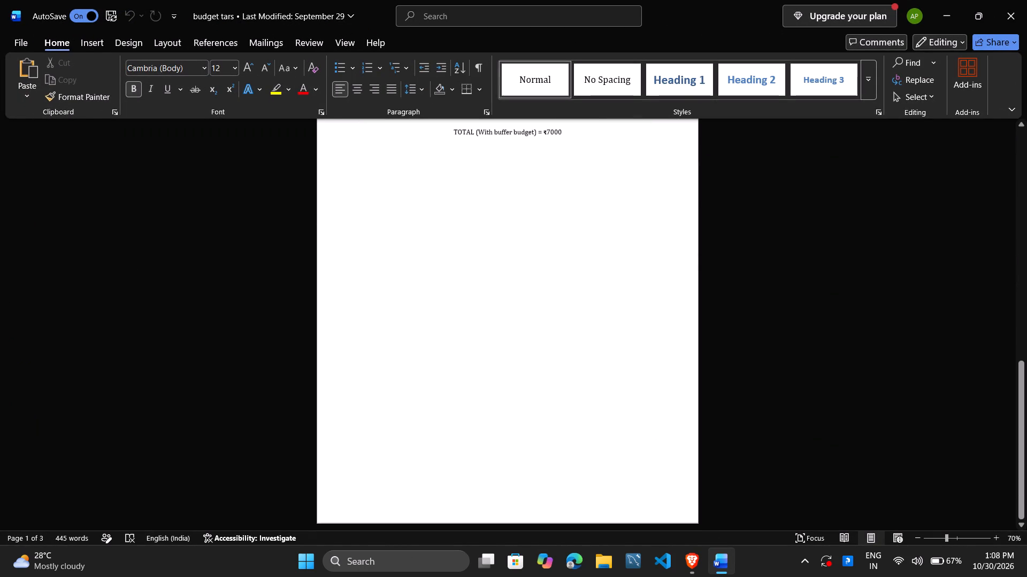
{"action": "scroll", "coordinate": [841, 309], "scroll_direction": "up", "scroll_amount": 10}
{"action": "left_click", "coordinate": [1008, 11]}
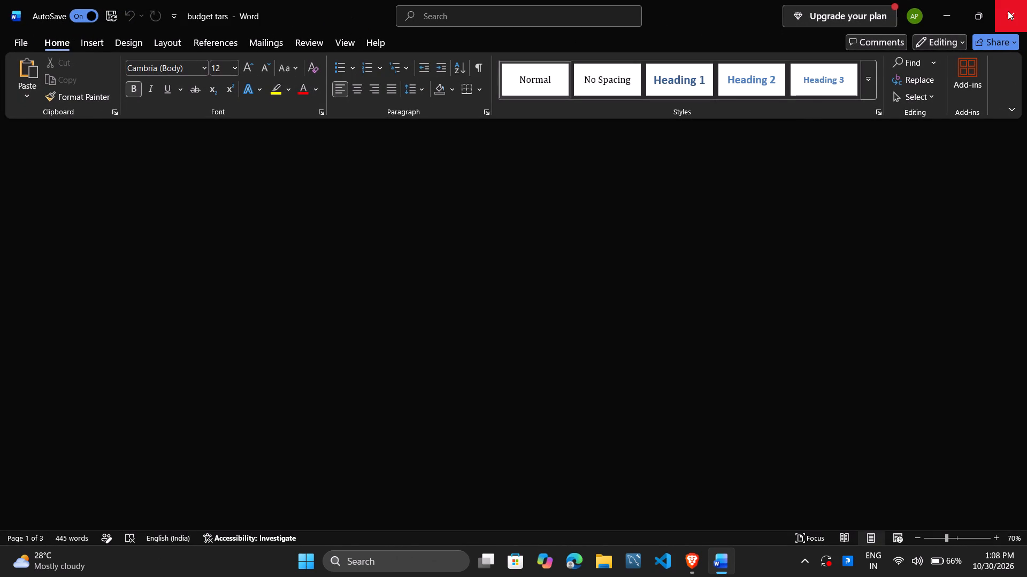
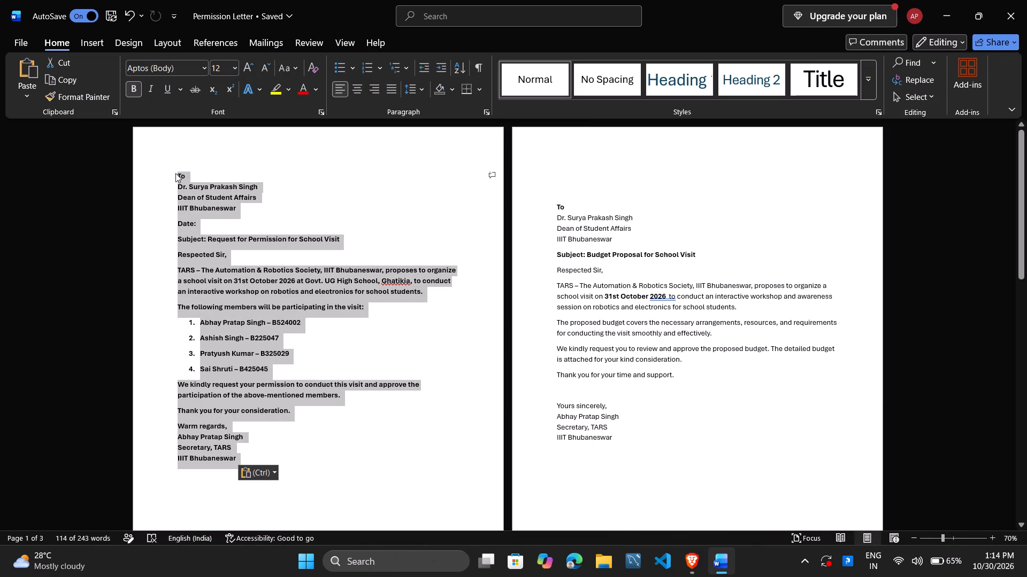
{"action": "key", "text": "ctrl+b"}
{"action": "left_click", "coordinate": [345, 241]}
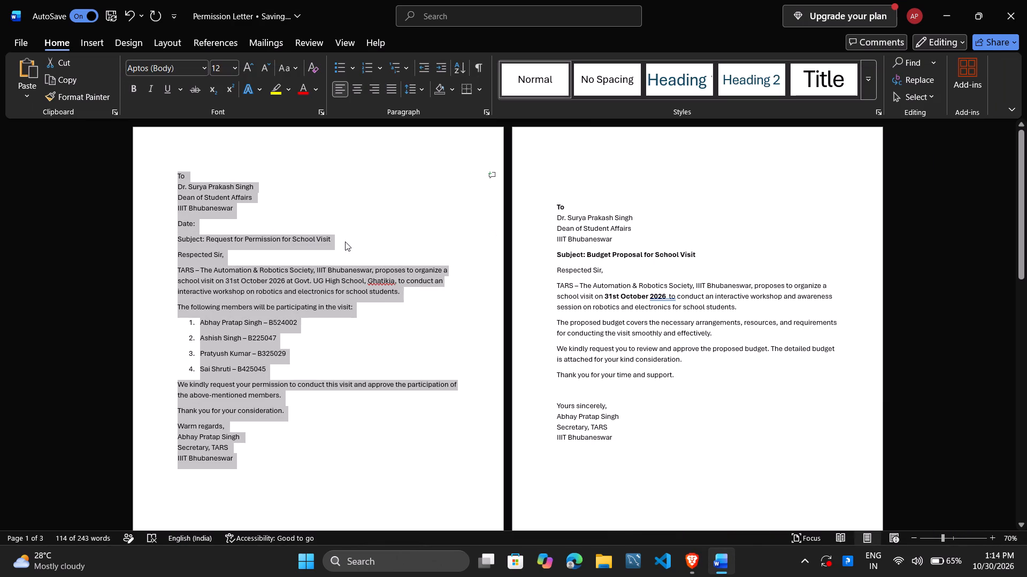
Make the subject text "Request for Permission for School Visit" bold, leaving out the "Subject:" label.
{"action": "left_click_drag", "start_coordinate": [340, 238], "coordinate": [204, 240]}
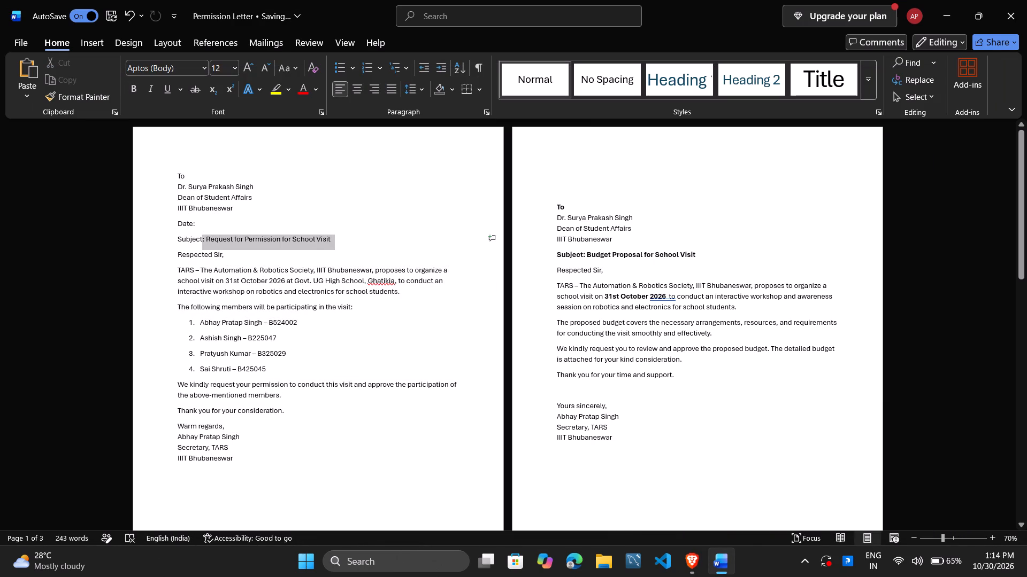
{"action": "left_click_drag", "start_coordinate": [204, 240], "coordinate": [206, 238]}
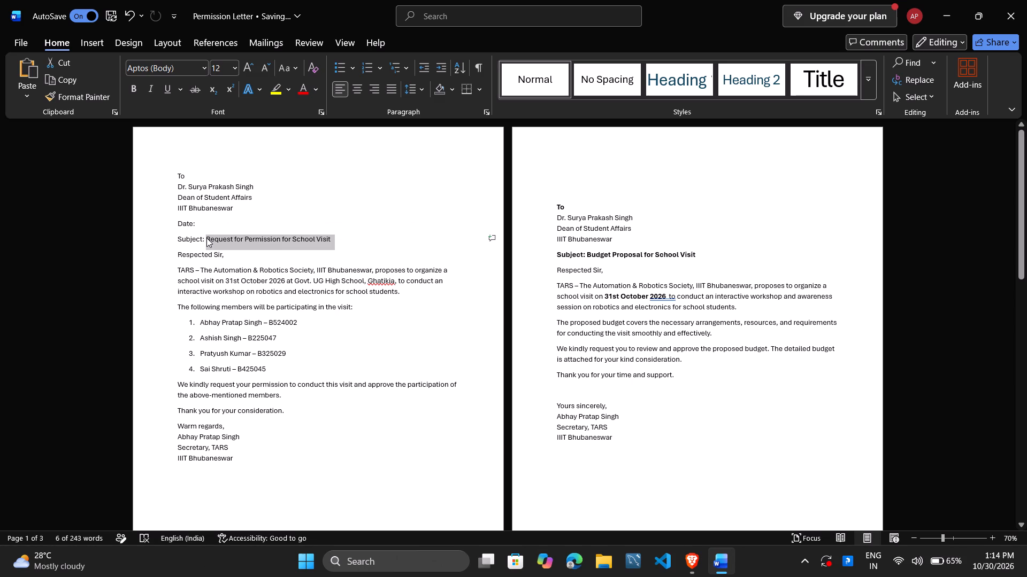
{"action": "key", "text": "ctrl+b"}
{"action": "left_click", "coordinate": [324, 210]}
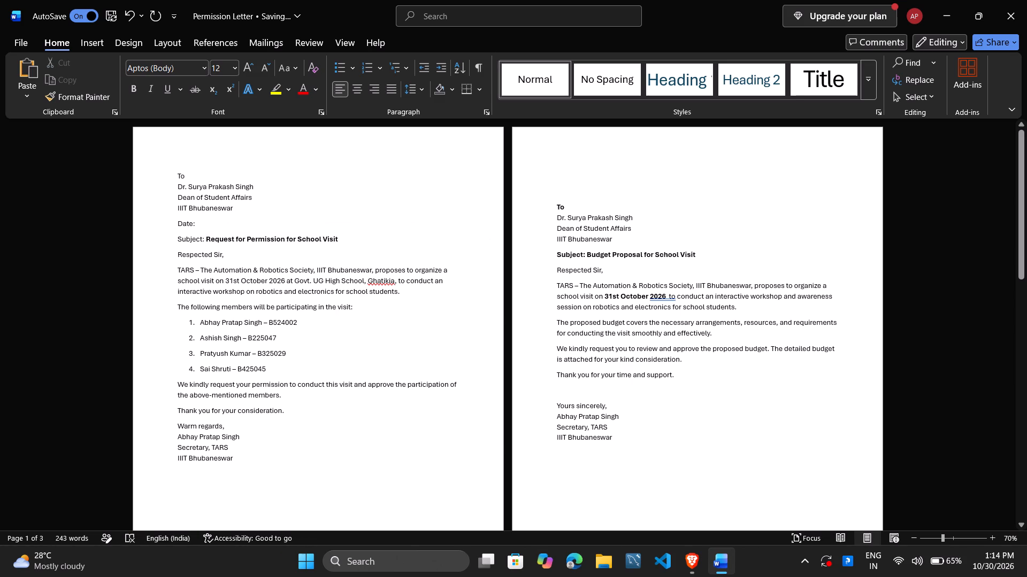
Set the line spacing of the four-item numbered member list to 1.0.
{"action": "left_click", "coordinate": [282, 332]}
{"action": "left_click_drag", "start_coordinate": [270, 368], "coordinate": [195, 323]}
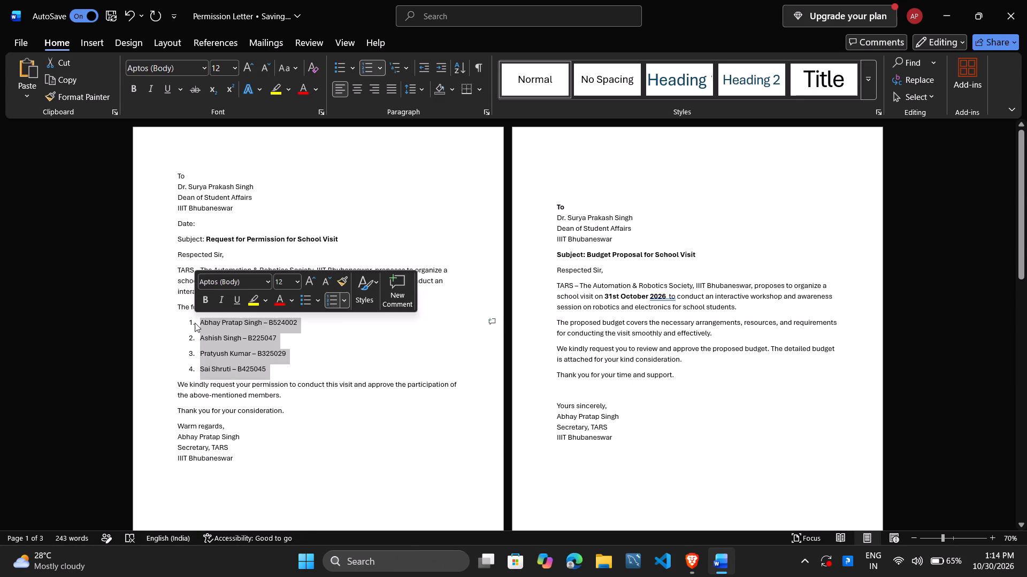
{"action": "left_click", "coordinate": [419, 88]}
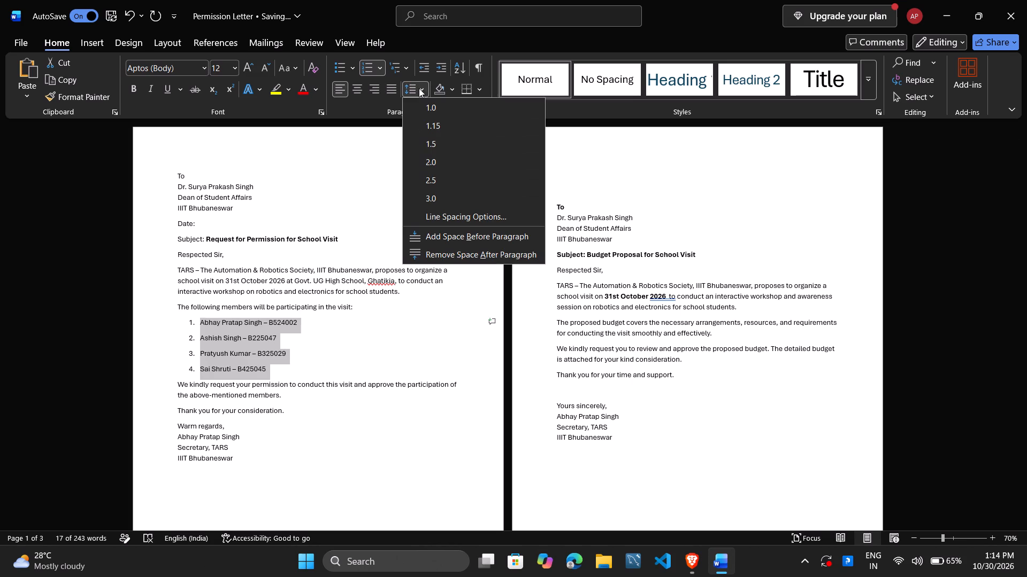
{"action": "left_click", "coordinate": [444, 105]}
Remove the space after the paragraph for the fourth member in the numbered list.
{"action": "left_click", "coordinate": [287, 367]}
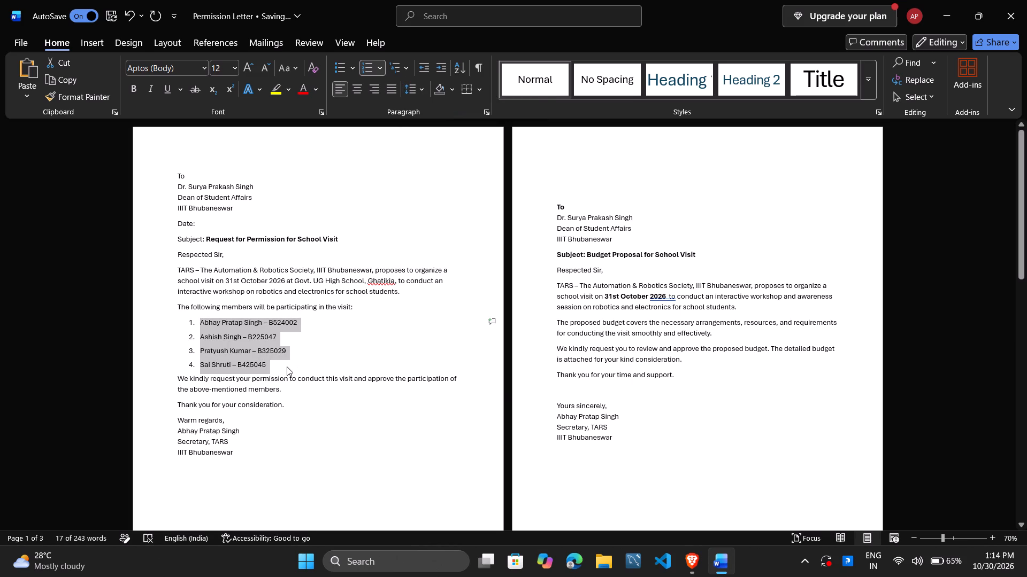
{"action": "left_click", "coordinate": [424, 94]}
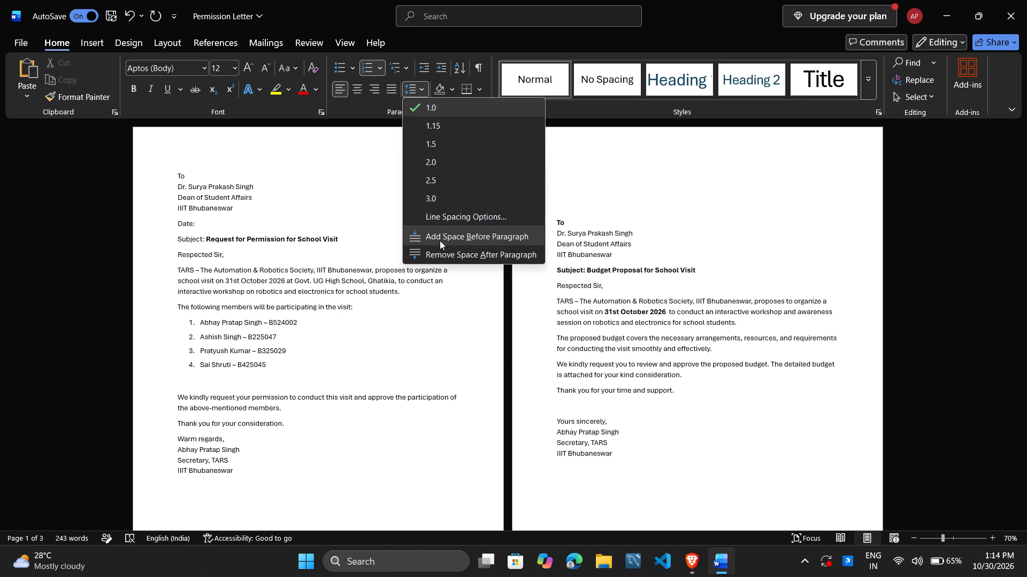
{"action": "left_click", "coordinate": [442, 252]}
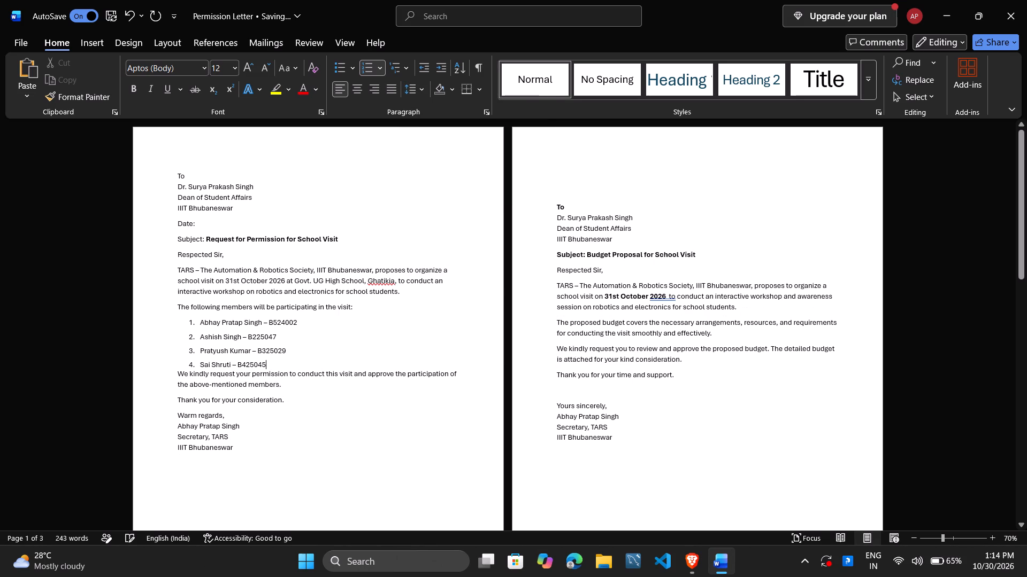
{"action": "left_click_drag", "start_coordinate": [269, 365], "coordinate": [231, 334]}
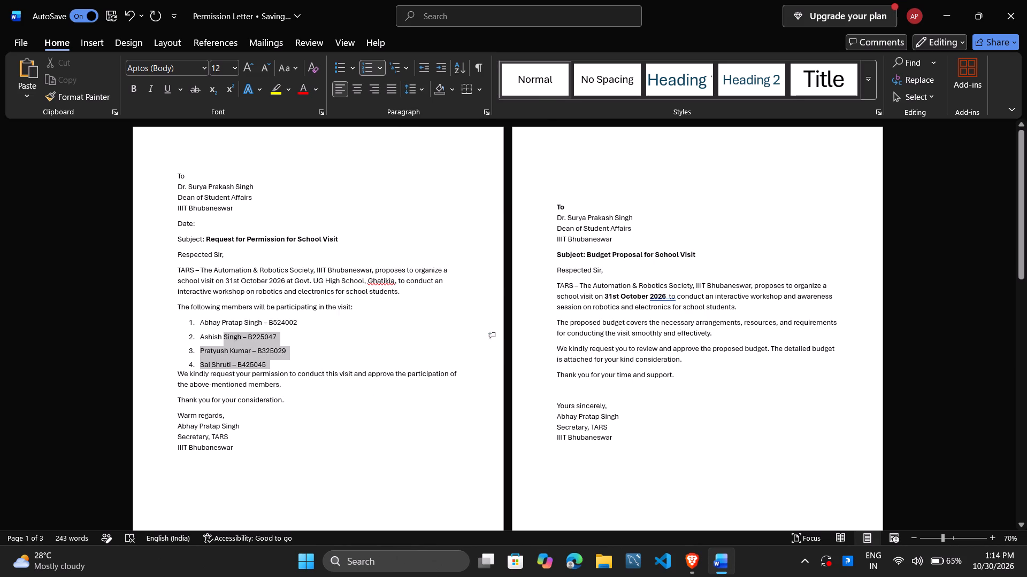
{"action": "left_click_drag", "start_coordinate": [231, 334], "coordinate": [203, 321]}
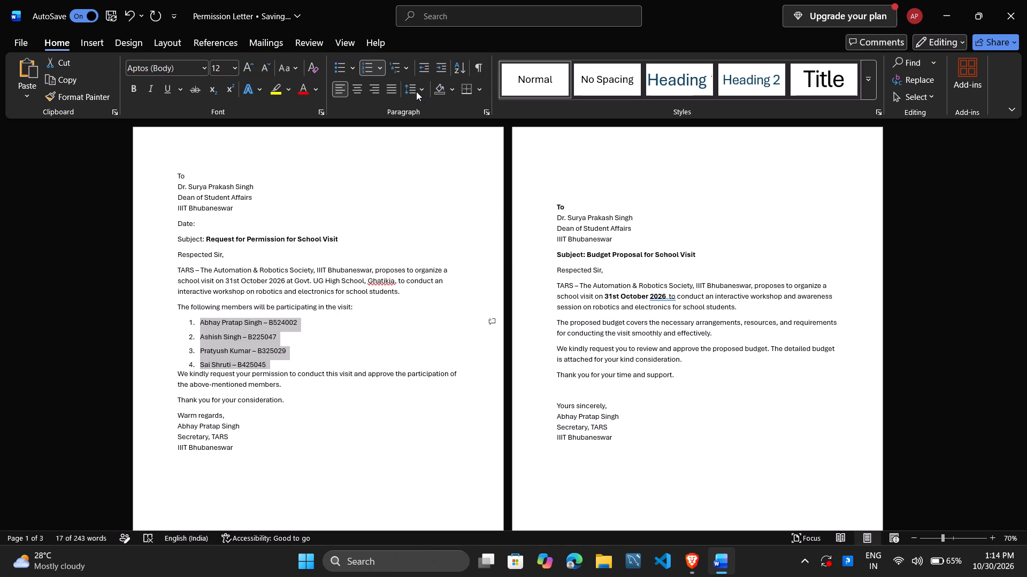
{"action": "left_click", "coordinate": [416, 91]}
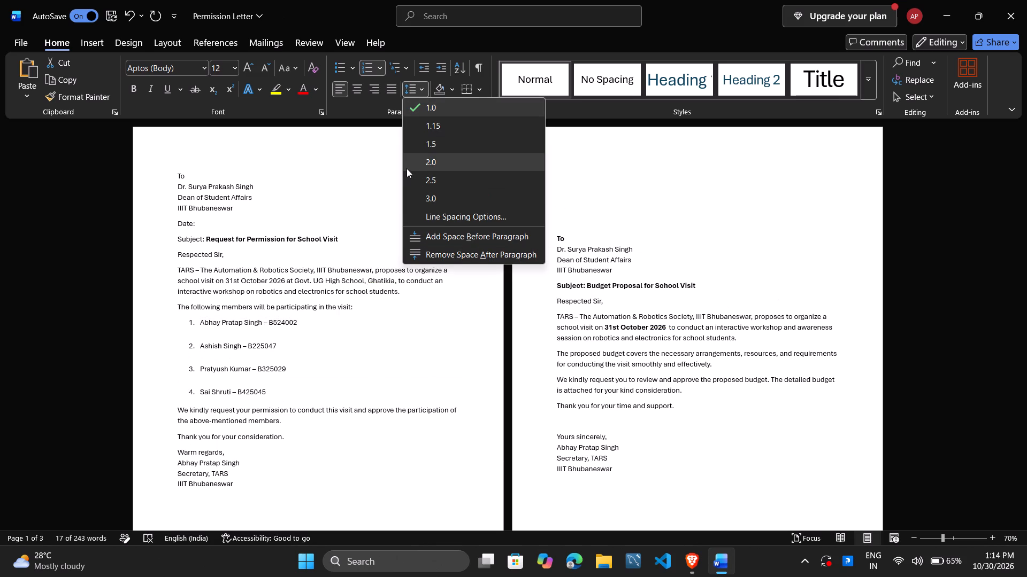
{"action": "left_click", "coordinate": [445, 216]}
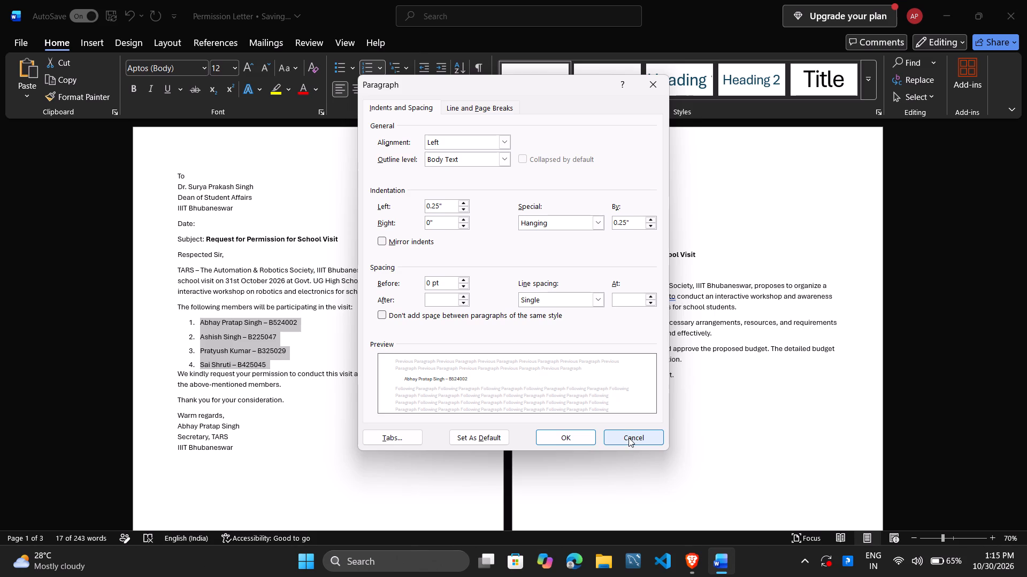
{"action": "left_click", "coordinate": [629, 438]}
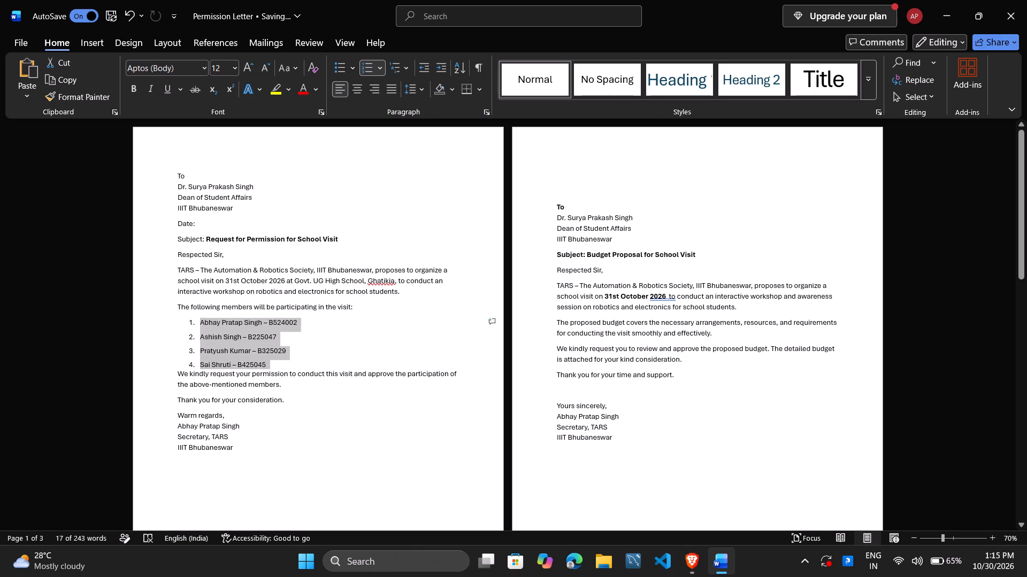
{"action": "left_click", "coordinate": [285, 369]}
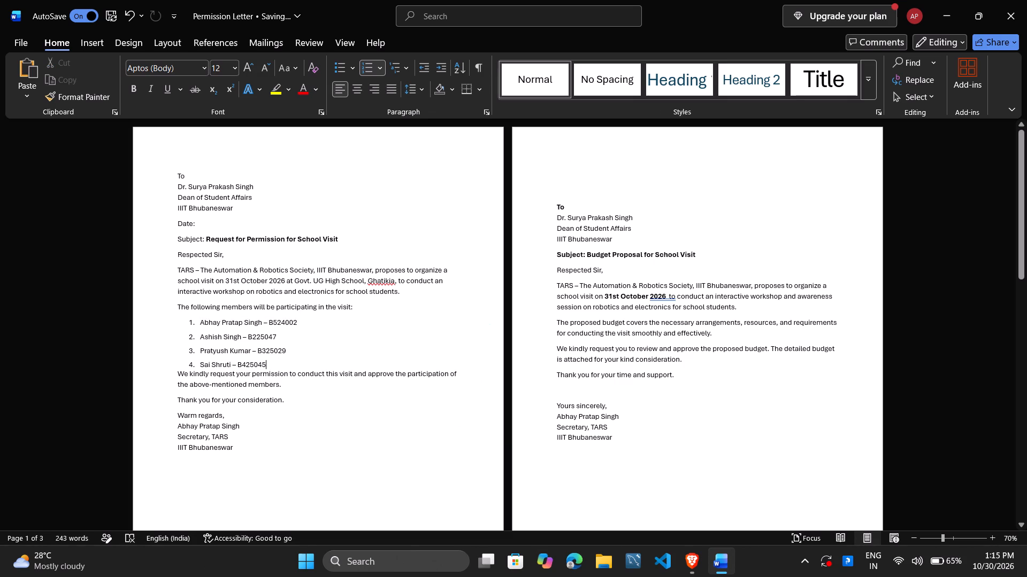
Remove the space after the paragraphs for all four members in the numbered list of the permission letter.
{"action": "key", "text": "Return"}
{"action": "key", "text": "Delete"}
{"action": "left_click_drag", "start_coordinate": [271, 363], "coordinate": [185, 320]}
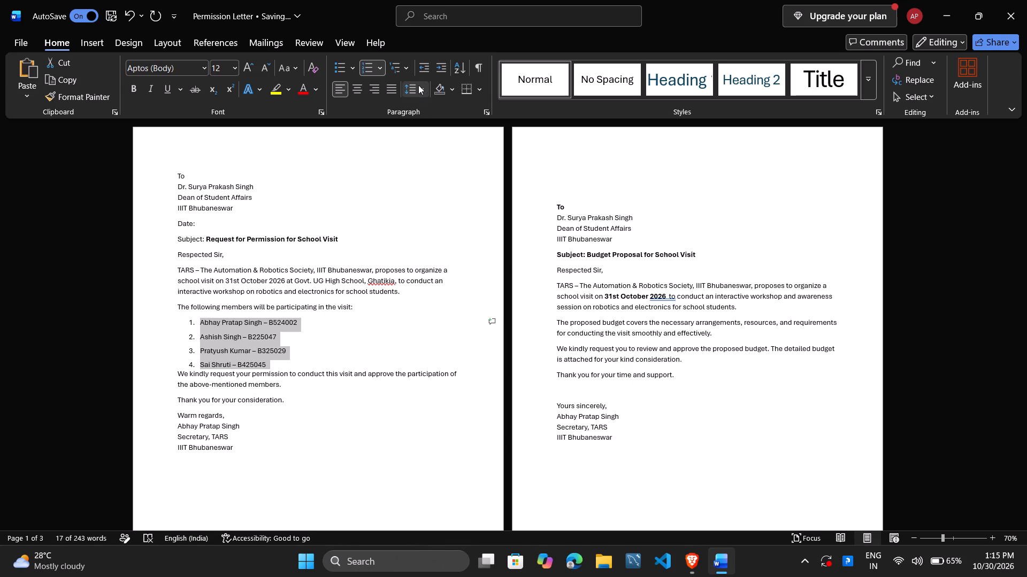
{"action": "left_click", "coordinate": [420, 88]}
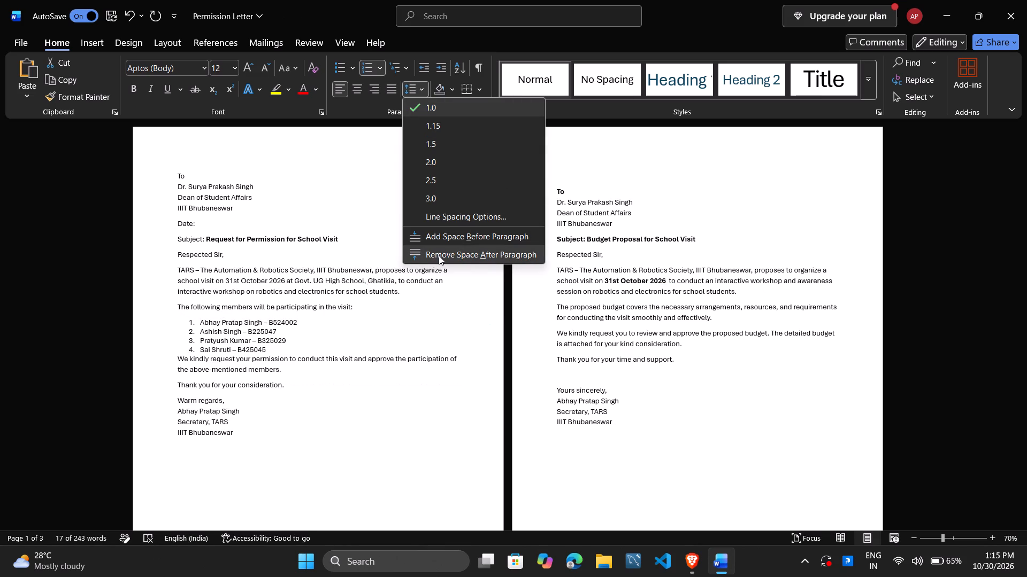
{"action": "left_click", "coordinate": [439, 255]}
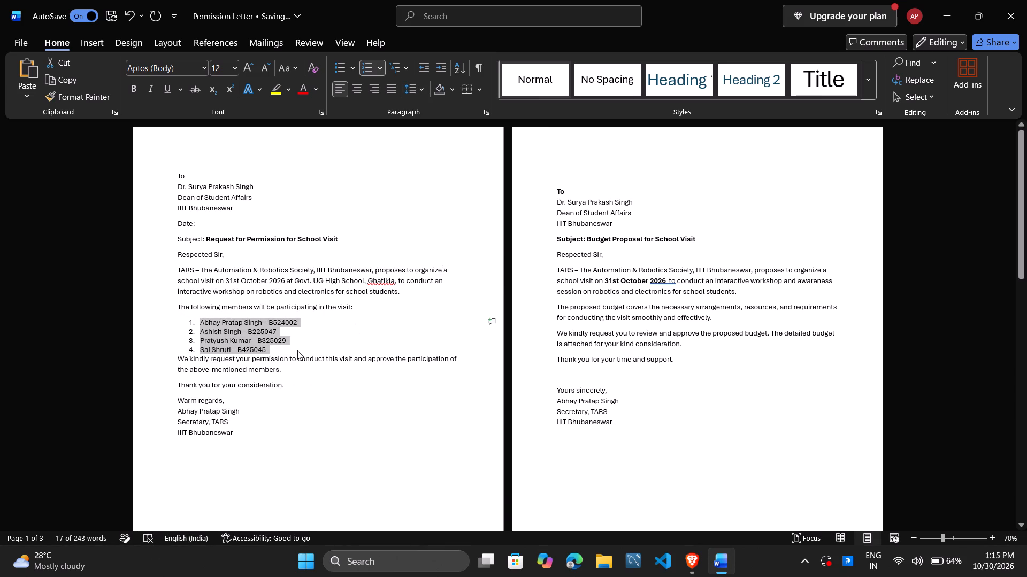
Insert an unnumbered blank line between the fourth member and the paragraph starting "We kindly request your permission".
{"action": "left_click", "coordinate": [297, 350]}
{"action": "key", "text": "Return"}
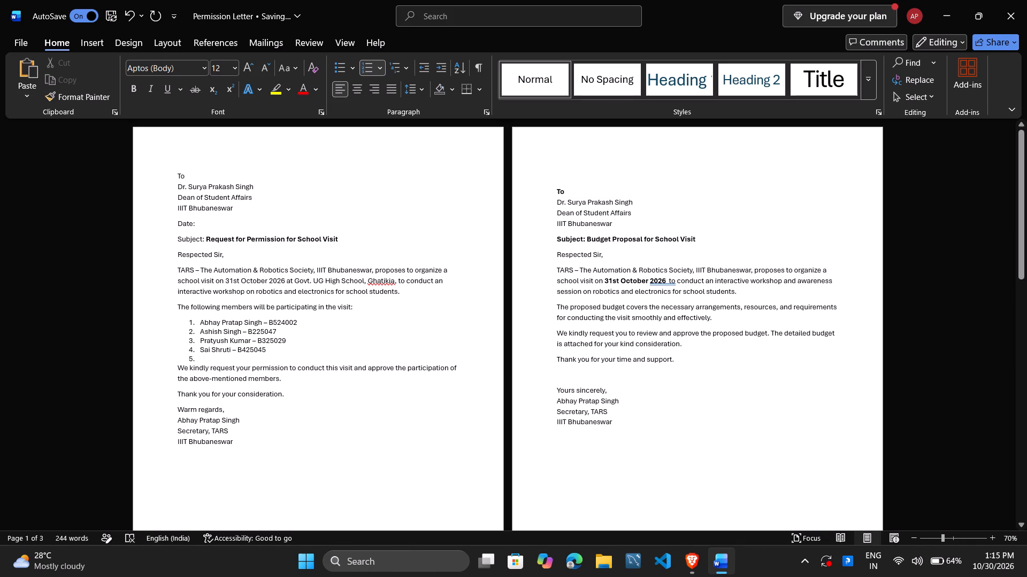
{"action": "key", "text": "Delete"}
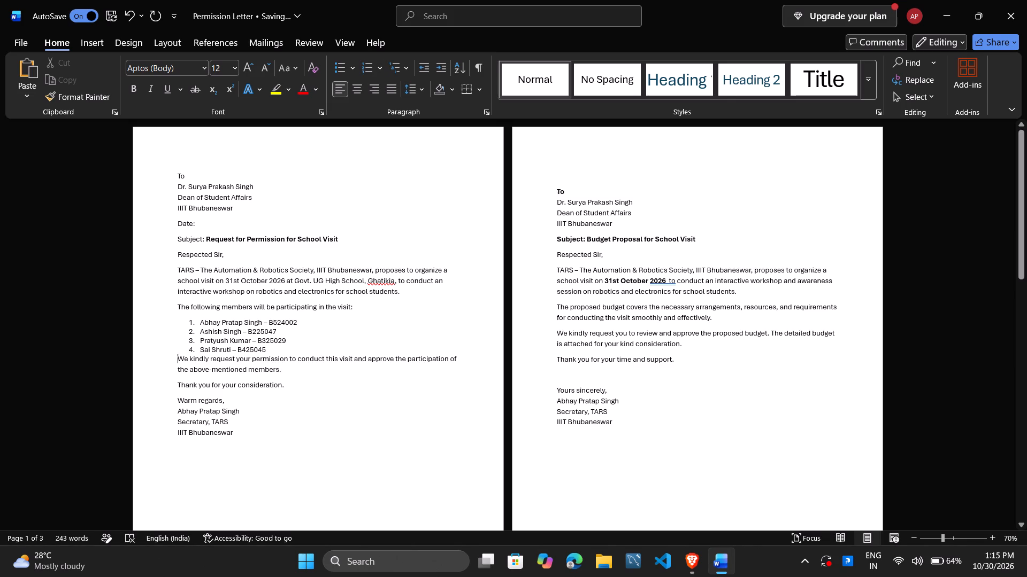
{"action": "key", "text": "Return"}
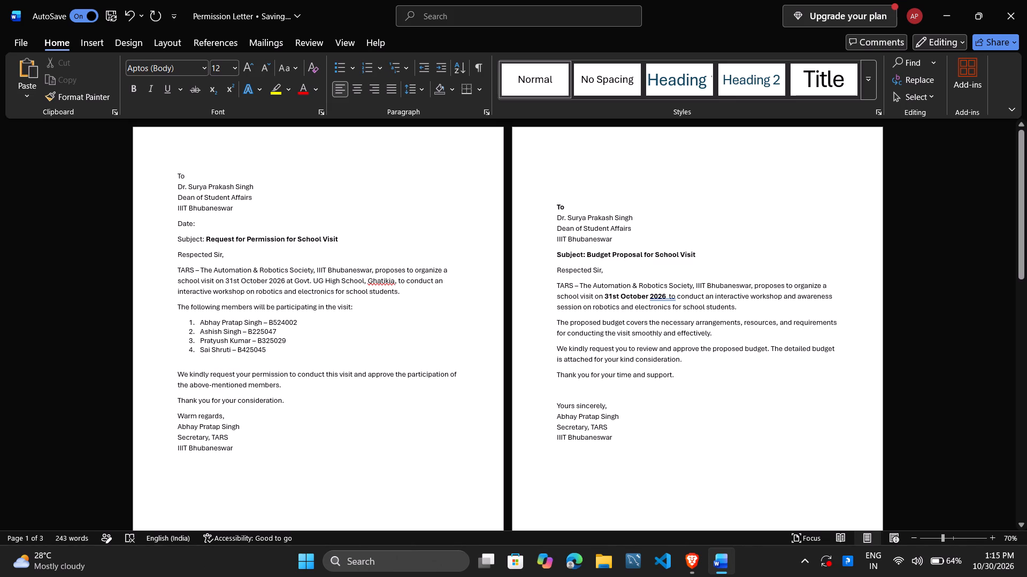
Make the school name "Govt. UG High School, Ghatikia," bold in the permission letter's opening paragraph.
{"action": "left_click_drag", "start_coordinate": [396, 280], "coordinate": [297, 277]}
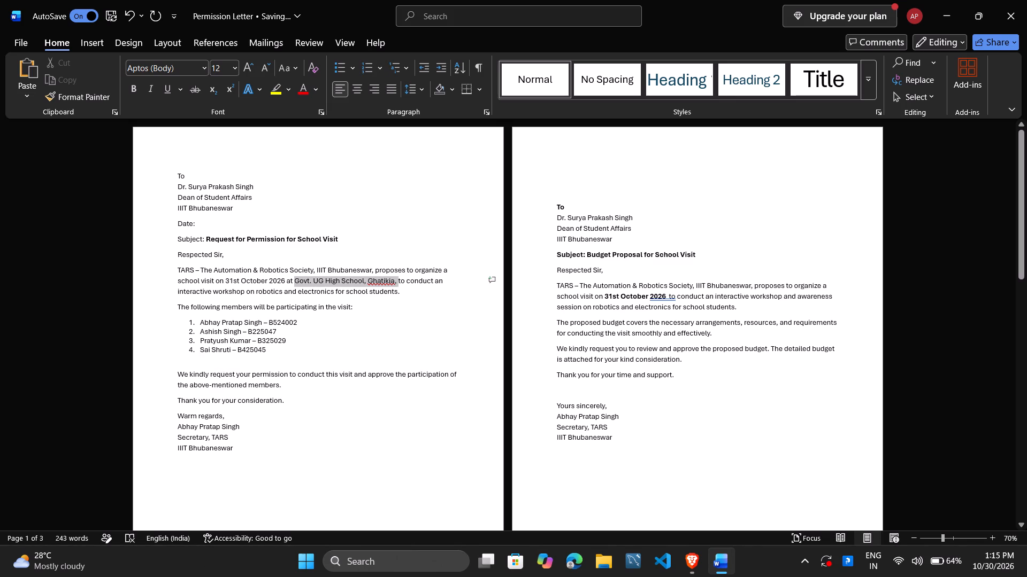
{"action": "left_click_drag", "start_coordinate": [297, 277], "coordinate": [294, 277]}
{"action": "key", "text": "ctrl+b"}
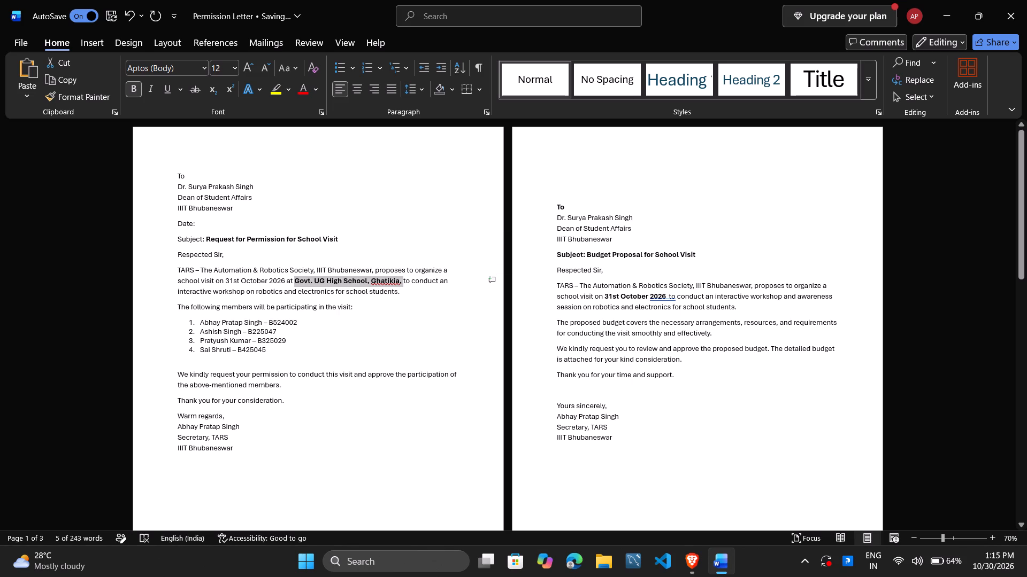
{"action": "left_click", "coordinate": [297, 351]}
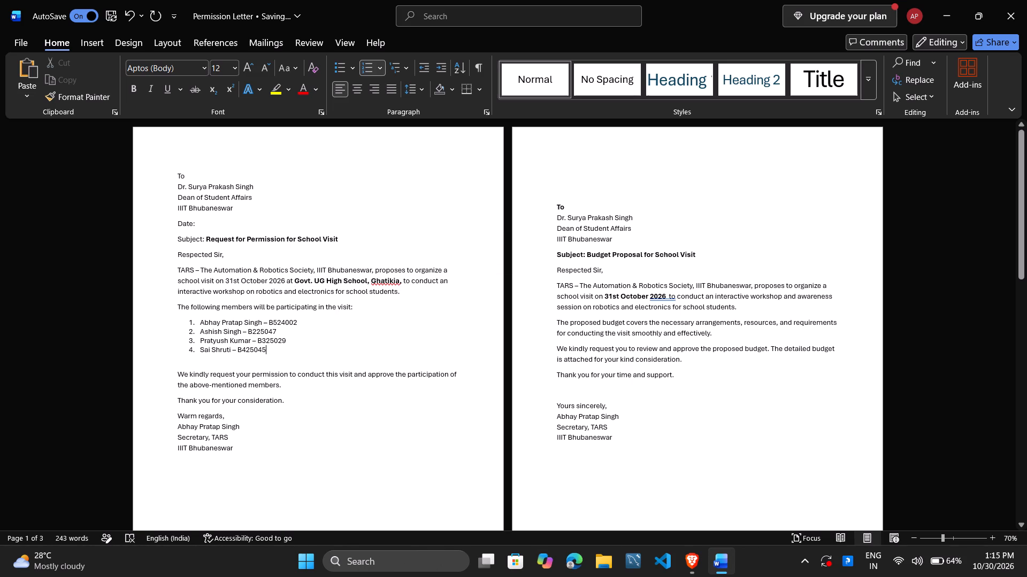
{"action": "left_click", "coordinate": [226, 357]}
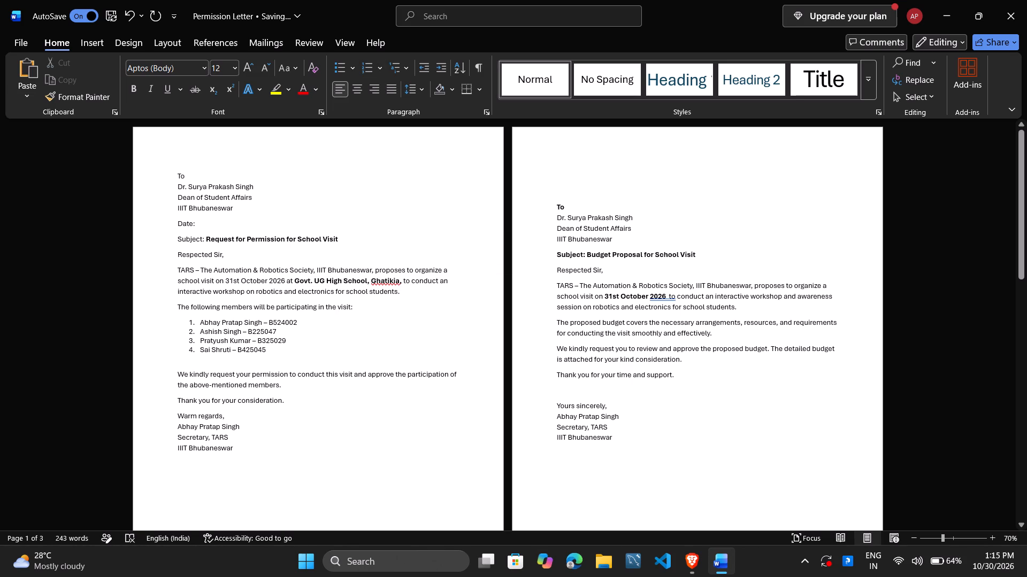
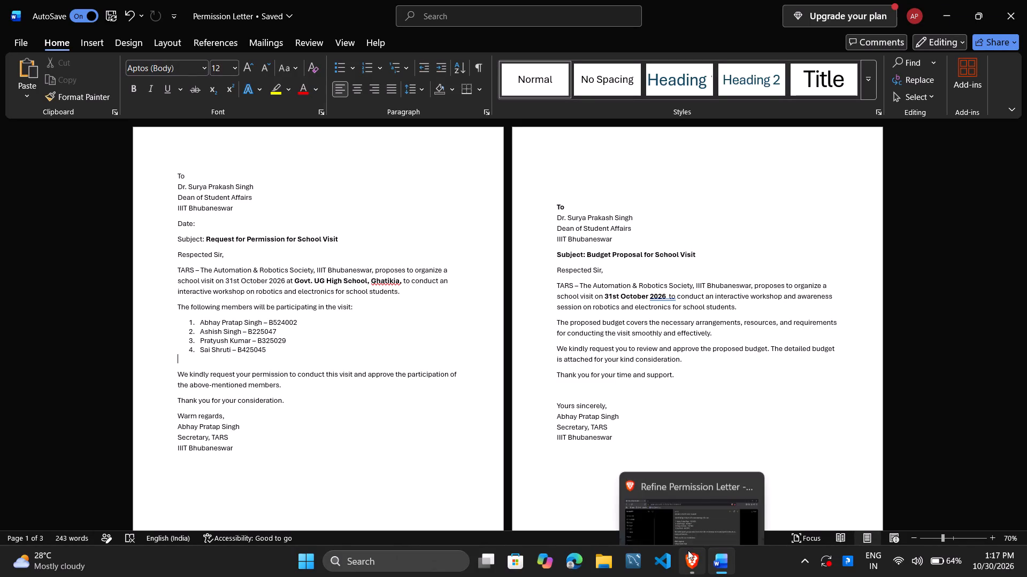
Switch to the ChatGPT conversation in Brave and review the permission letter draft from its subject line to the closing.
{"action": "left_click", "coordinate": [684, 491]}
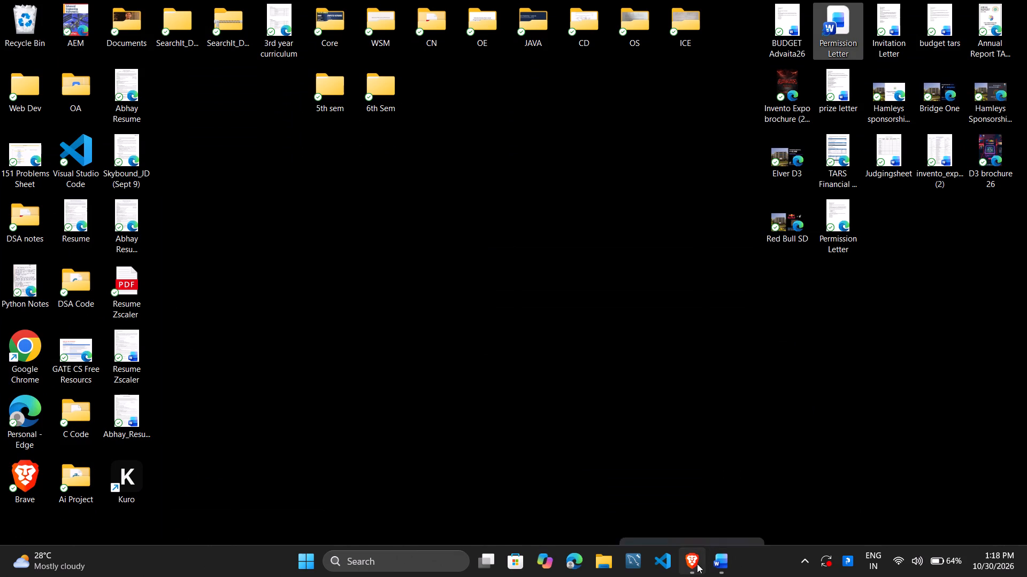
{"action": "left_click", "coordinate": [635, 260]}
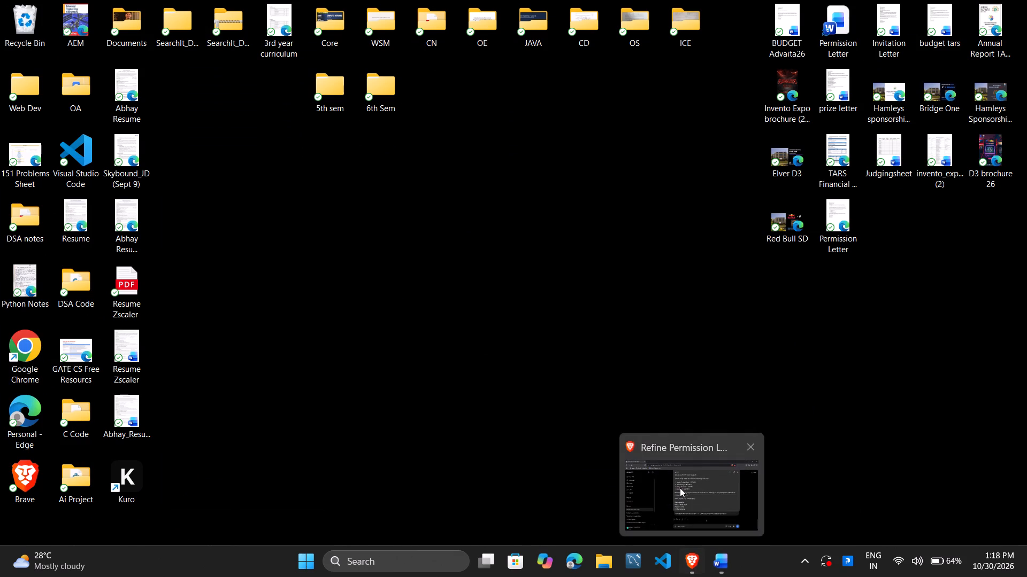
{"action": "left_click", "coordinate": [680, 488]}
{"action": "scroll", "coordinate": [715, 332], "scroll_direction": "up", "scroll_amount": 1}
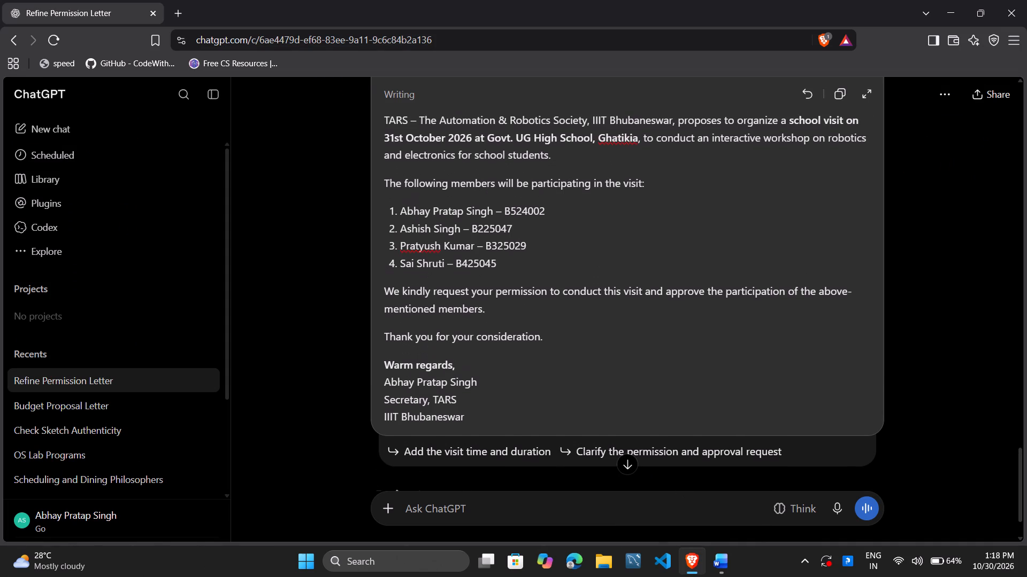
{"action": "scroll", "coordinate": [715, 332], "scroll_direction": "up", "scroll_amount": 2}
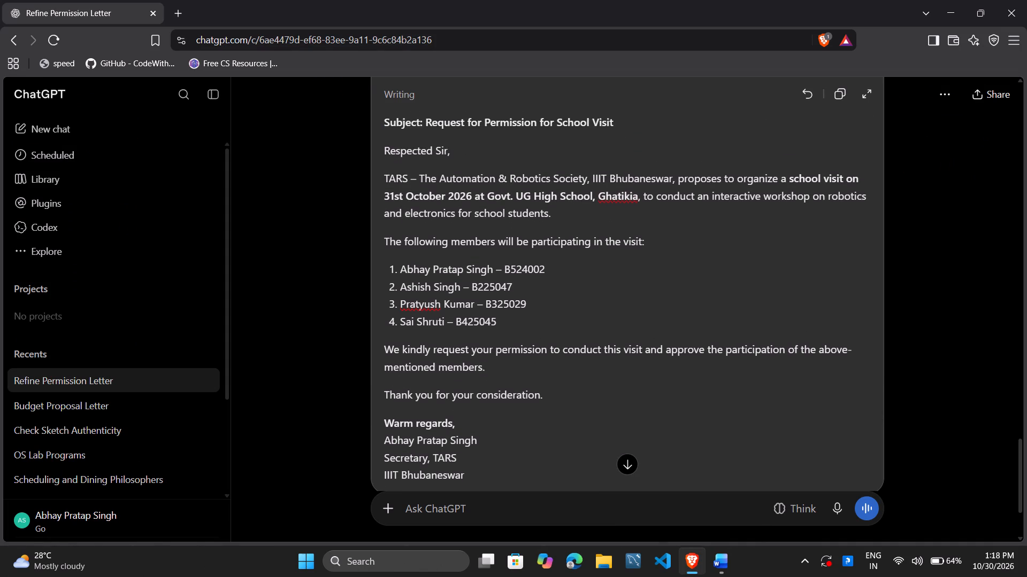
{"action": "scroll", "coordinate": [715, 332], "scroll_direction": "up", "scroll_amount": 1}
{"action": "left_click", "coordinate": [939, 275]}
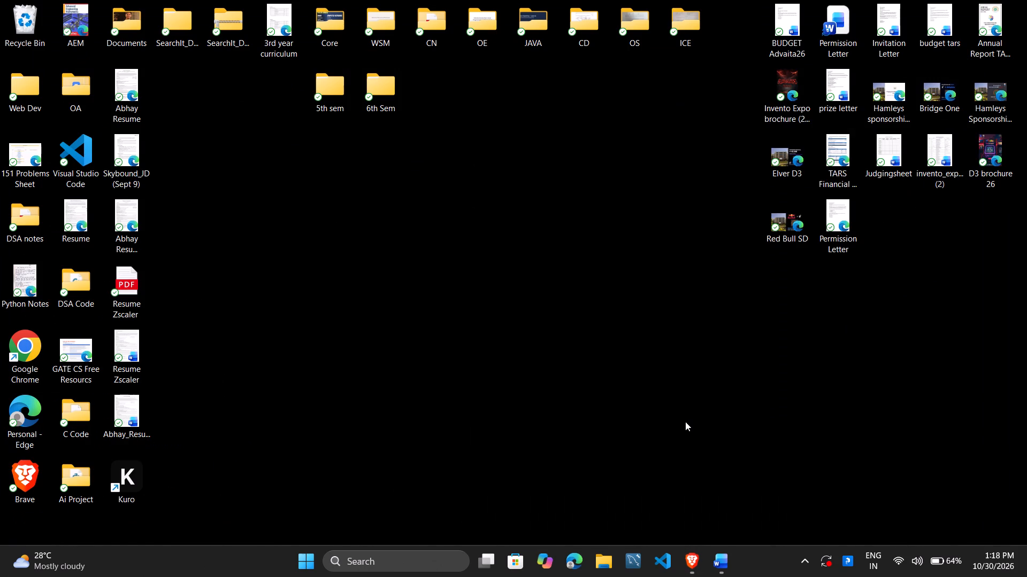
{"action": "left_click", "coordinate": [682, 423]}
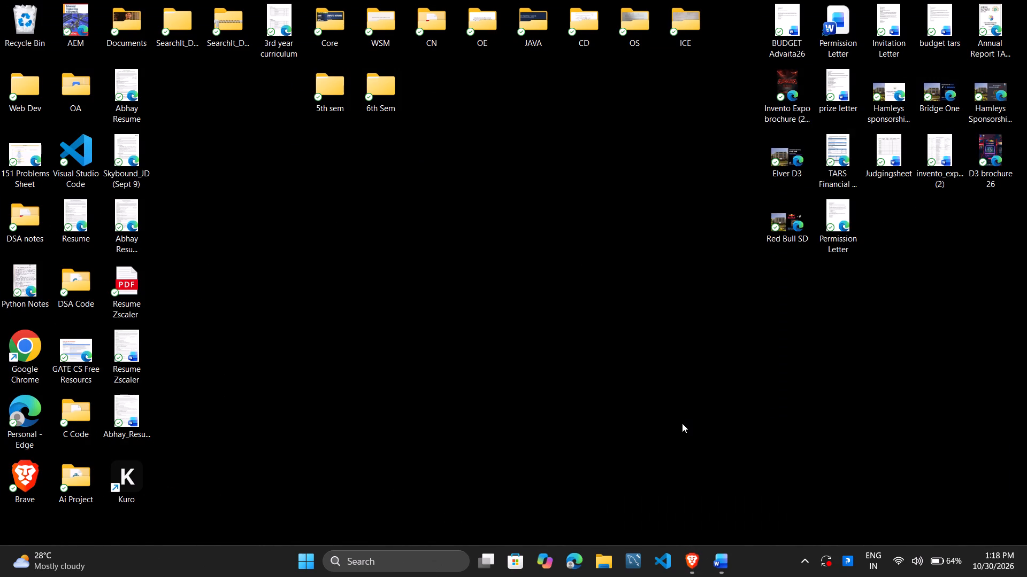
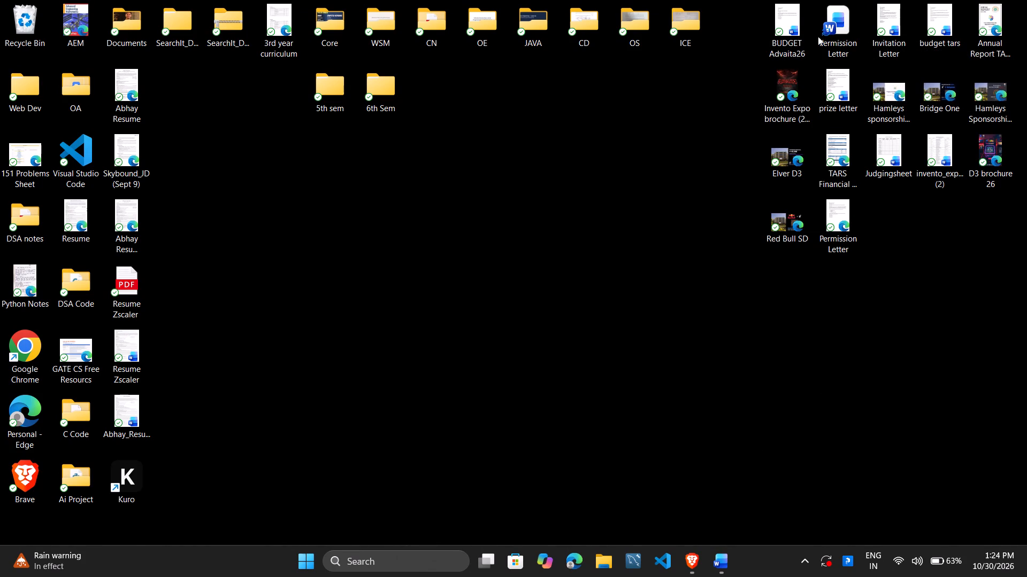
Open the Word Permission Letter from the desktop and save a copy to the Desktop as a PDF named SChool.
{"action": "double_click", "coordinate": [831, 32]}
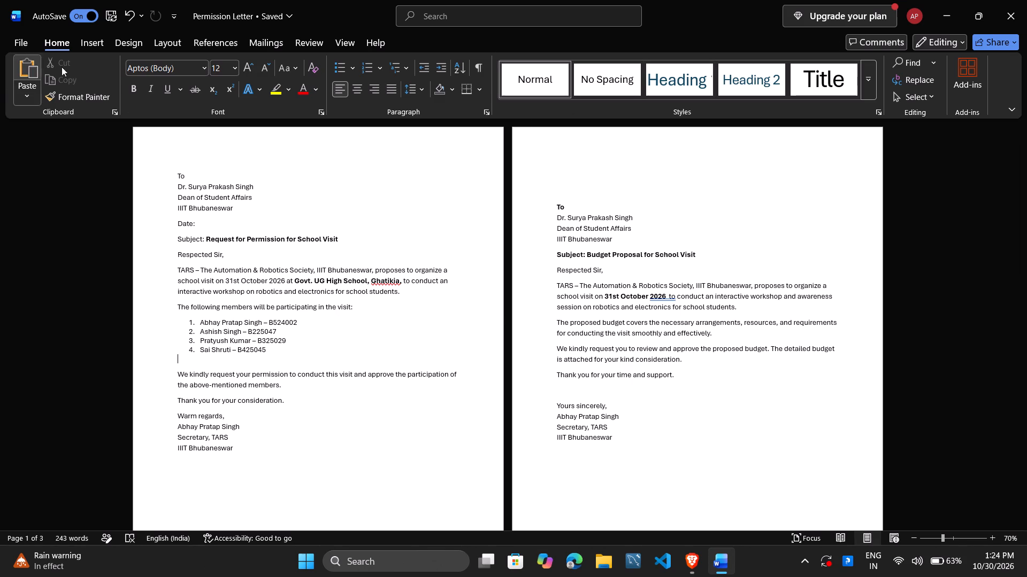
{"action": "left_click", "coordinate": [22, 41]}
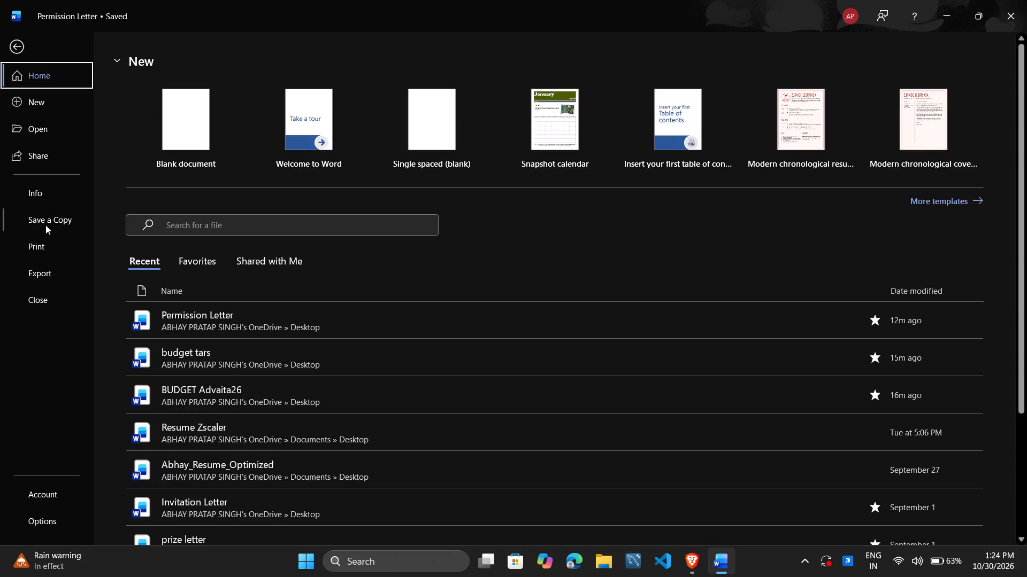
{"action": "left_click", "coordinate": [52, 216]}
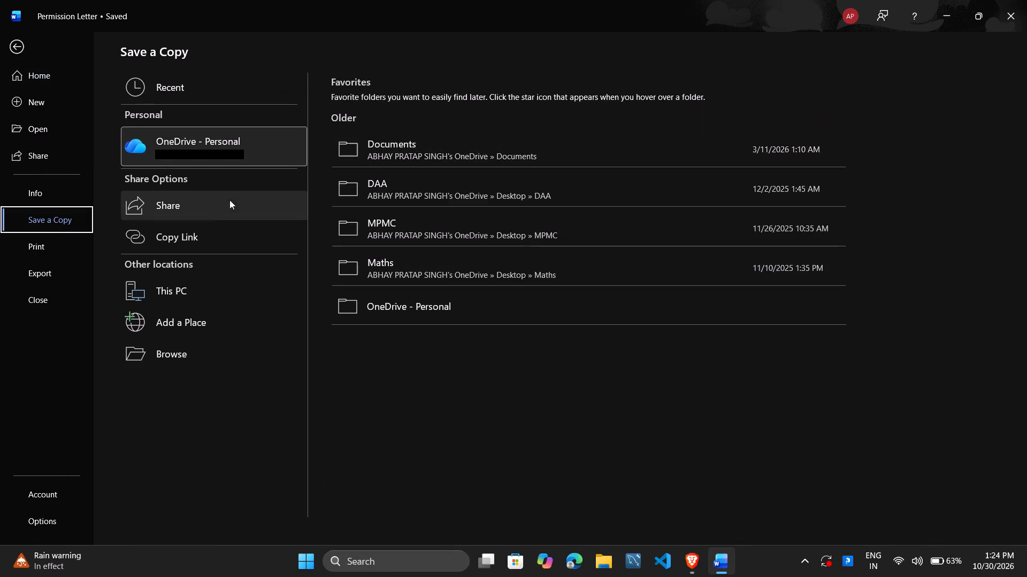
{"action": "left_click", "coordinate": [196, 288]}
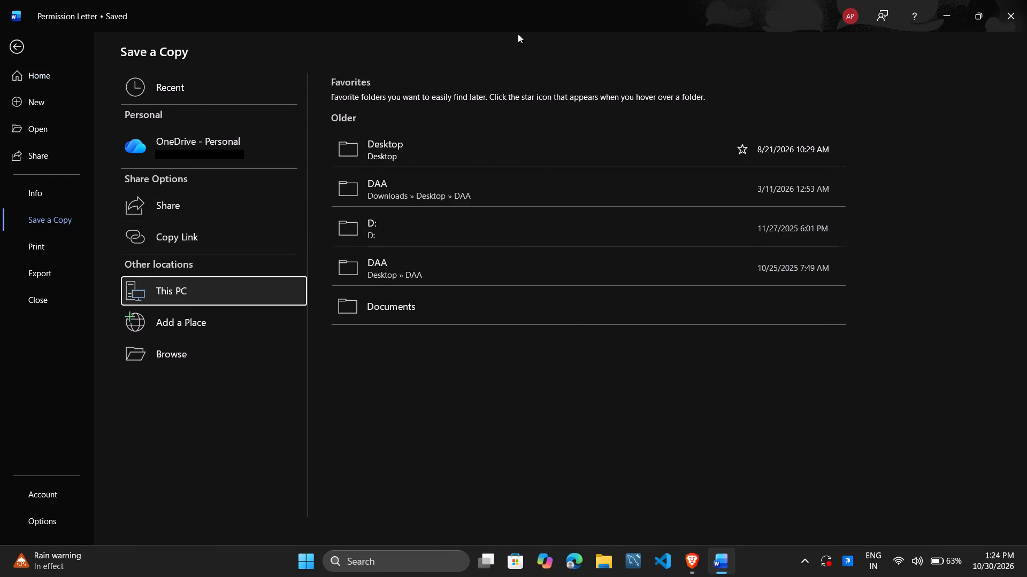
{"action": "double_click", "coordinate": [457, 150]}
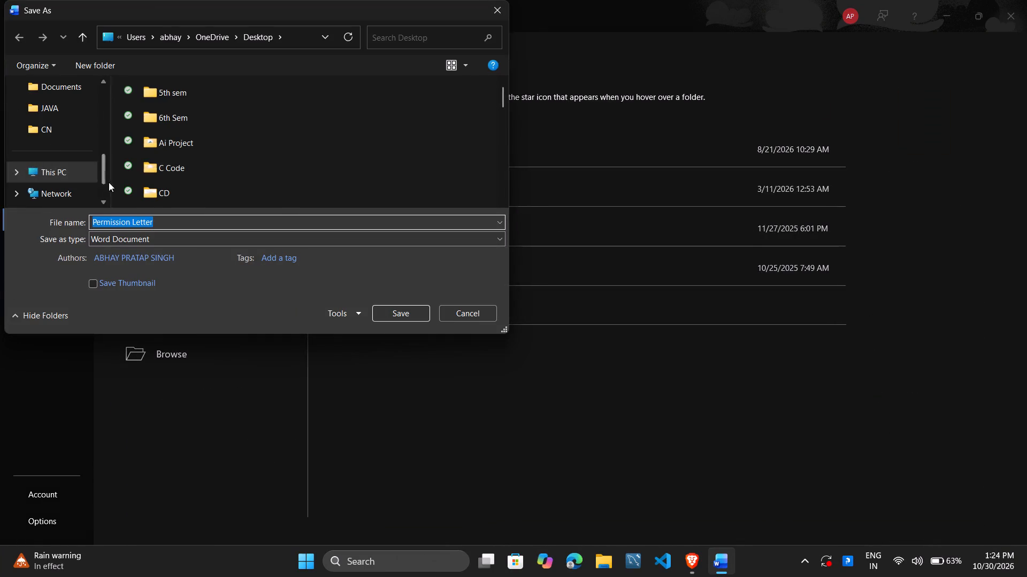
{"action": "left_click", "coordinate": [413, 315]}
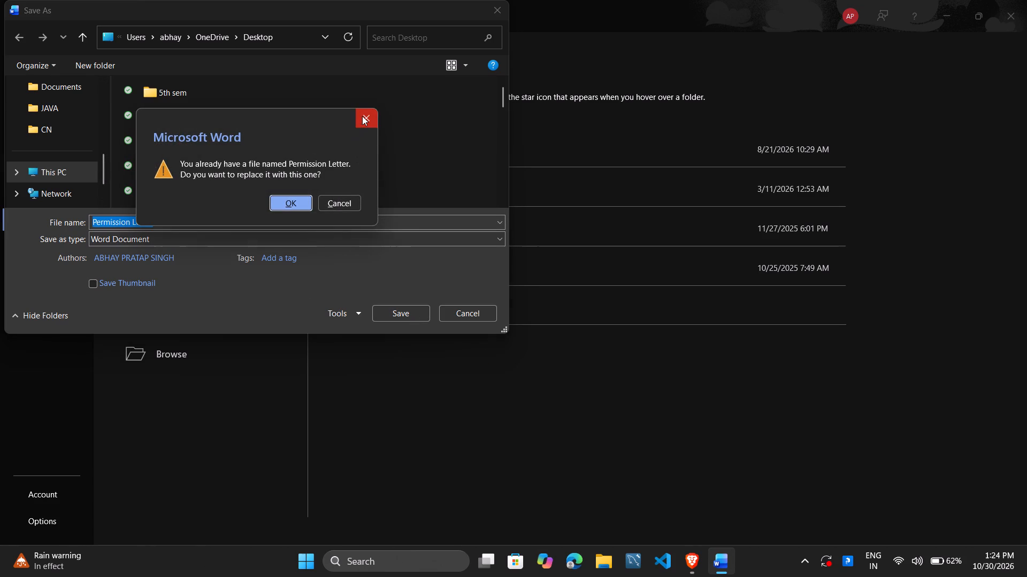
{"action": "left_click", "coordinate": [362, 116]}
{"action": "left_click", "coordinate": [348, 240]}
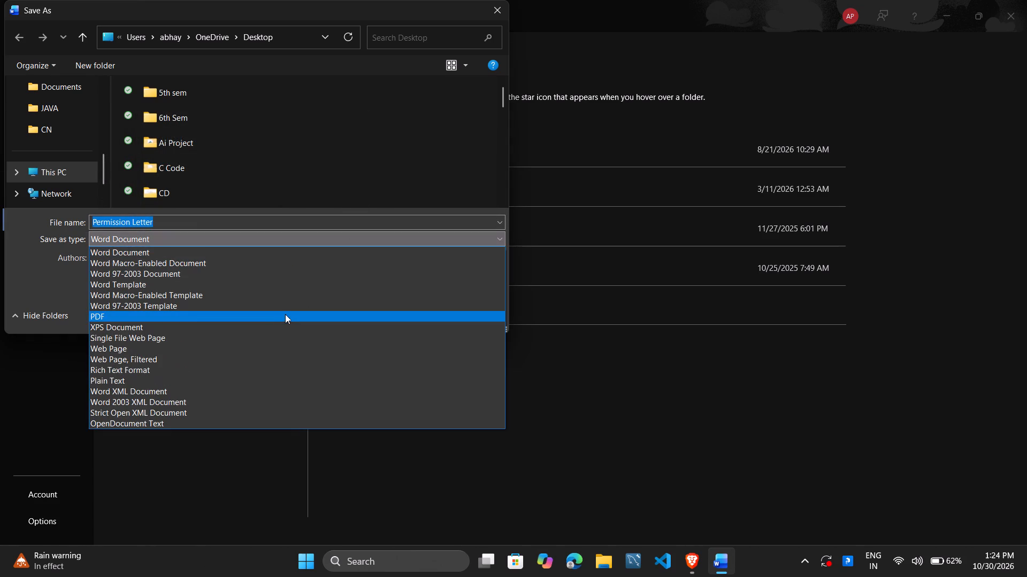
{"action": "left_click", "coordinate": [281, 322]}
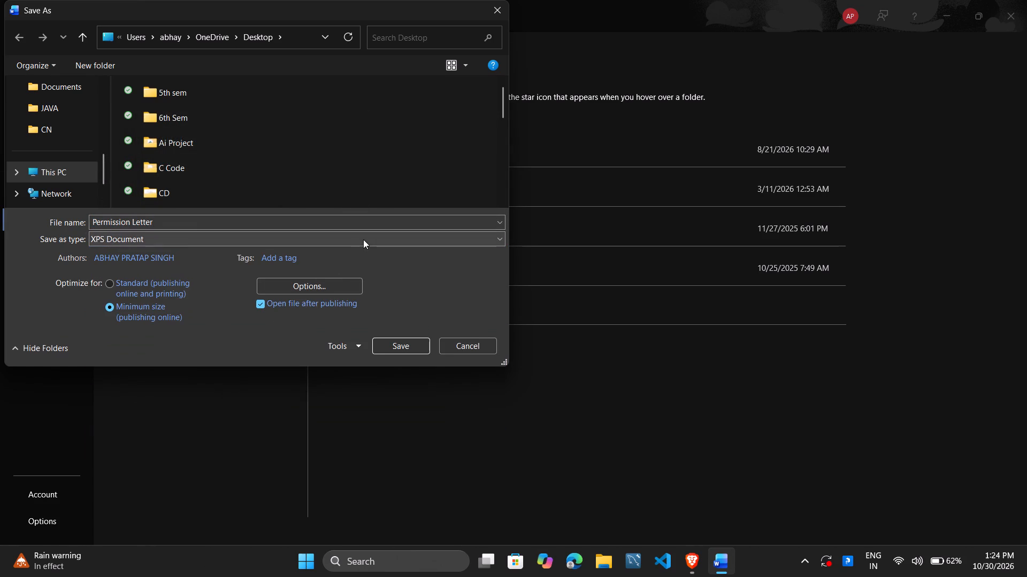
{"action": "left_click", "coordinate": [363, 239]}
{"action": "left_click", "coordinate": [290, 315]}
{"action": "left_click", "coordinate": [414, 346]}
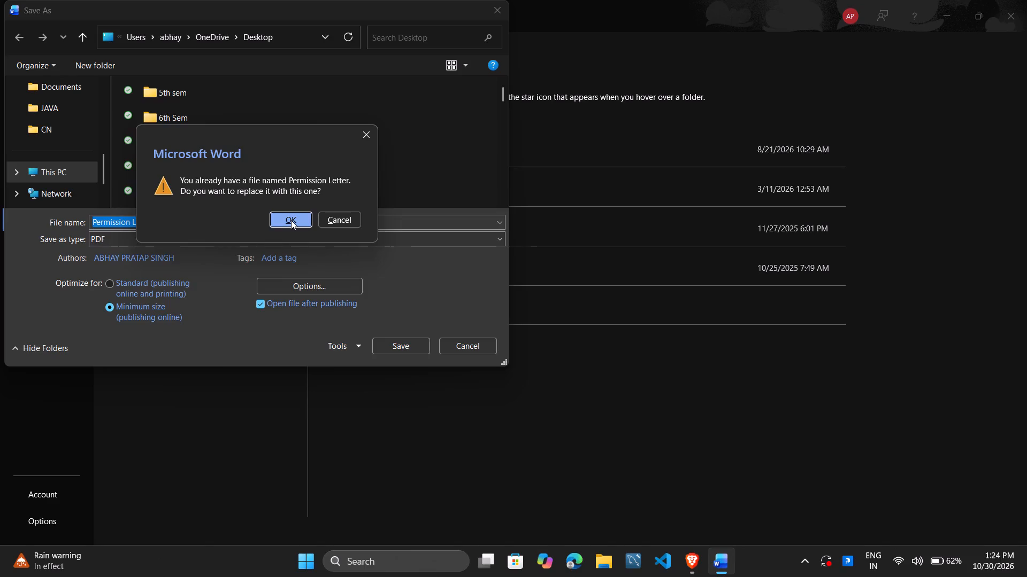
{"action": "left_click", "coordinate": [370, 136]}
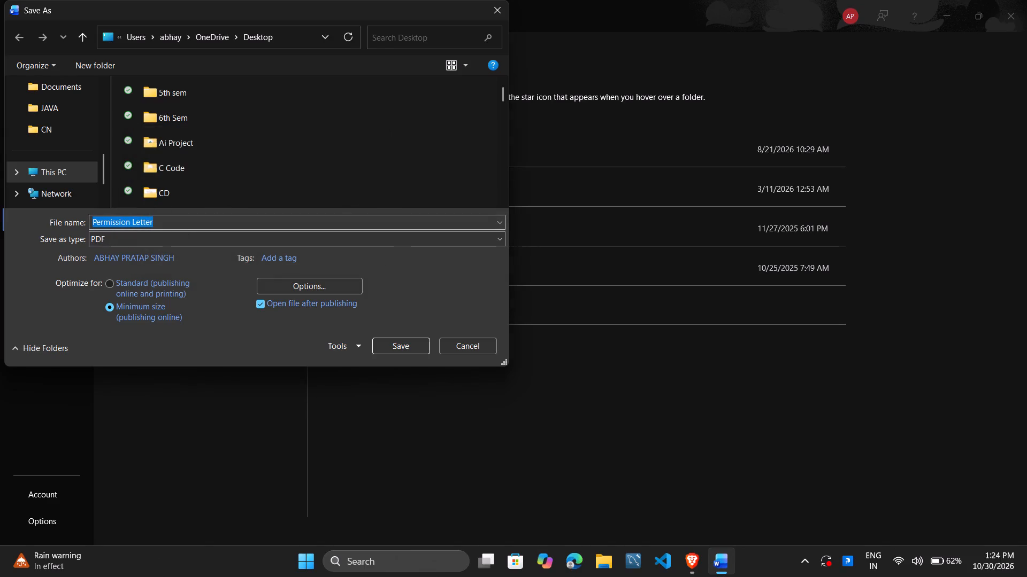
{"action": "left_click", "coordinate": [183, 222]}
{"action": "type", "text": "SChool"}
{"action": "key", "text": "Return"}
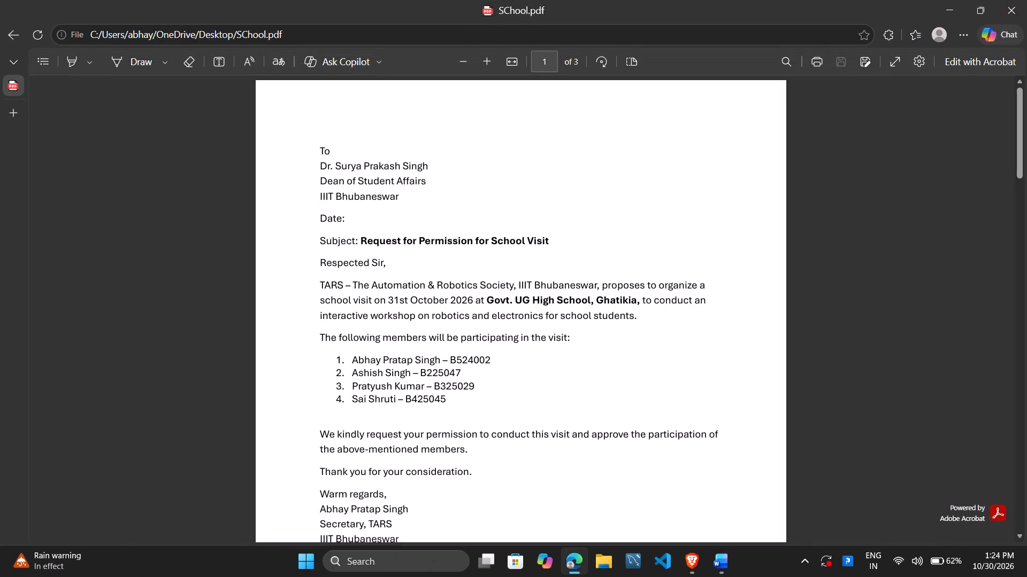
Review the permission letter and budget proposal pages in the exported PDF and close it.
{"action": "scroll", "coordinate": [606, 289], "scroll_direction": "down", "scroll_amount": 3}
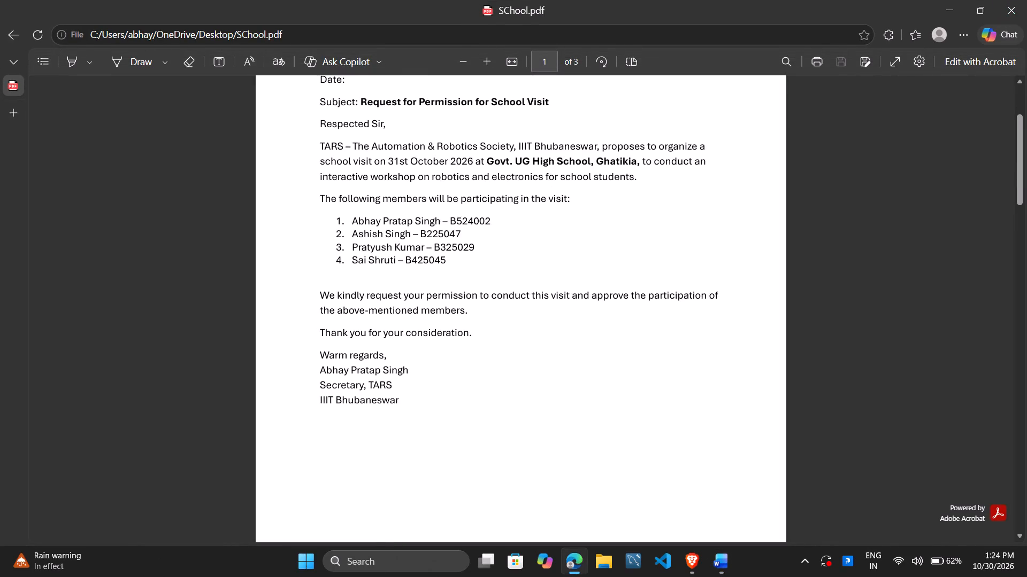
{"action": "scroll", "coordinate": [606, 289], "scroll_direction": "down", "scroll_amount": 3}
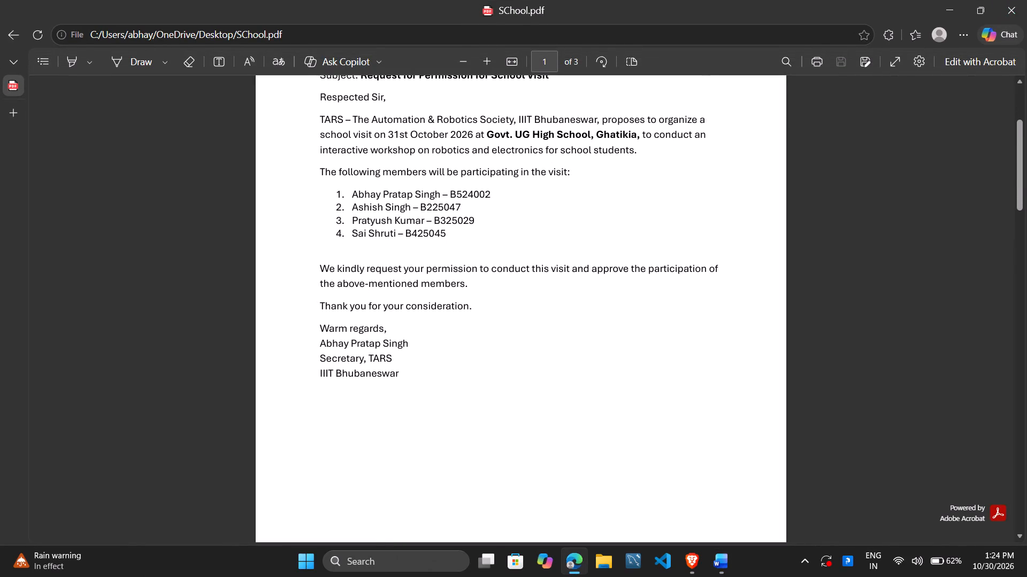
{"action": "scroll", "coordinate": [606, 289], "scroll_direction": "down", "scroll_amount": 3}
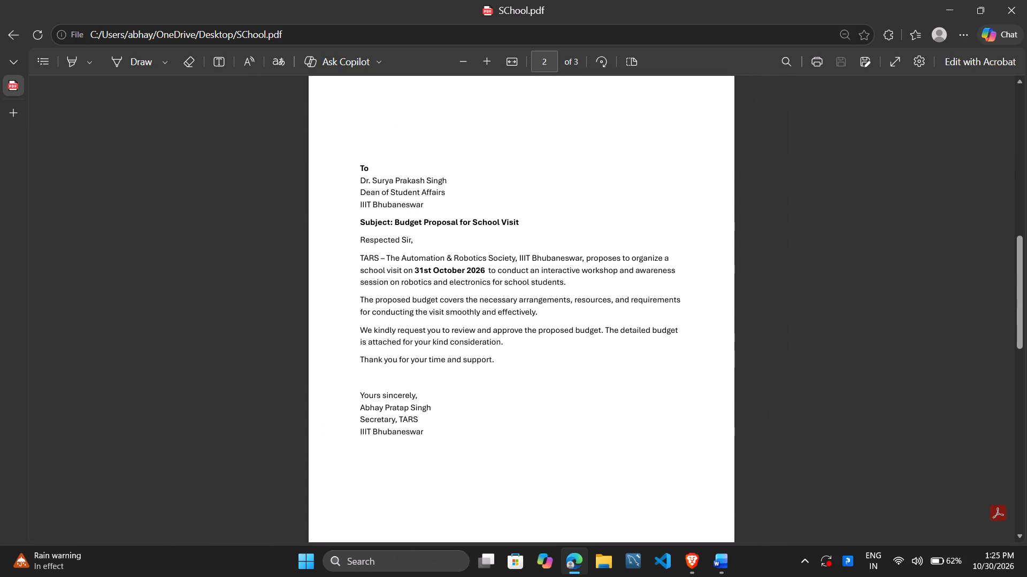
{"action": "left_click", "coordinate": [1006, 9]}
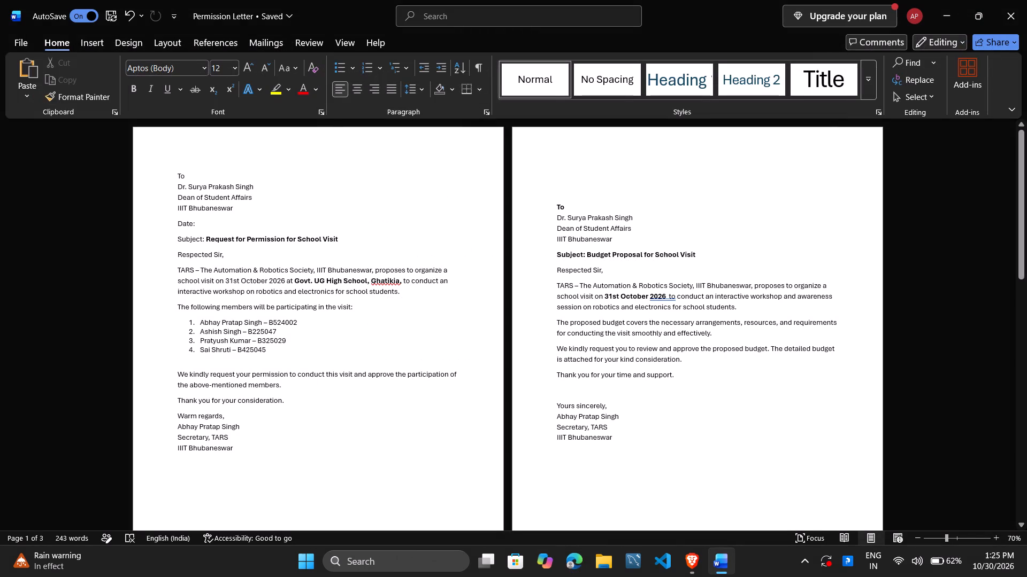
{"action": "left_click", "coordinate": [1019, 3]}
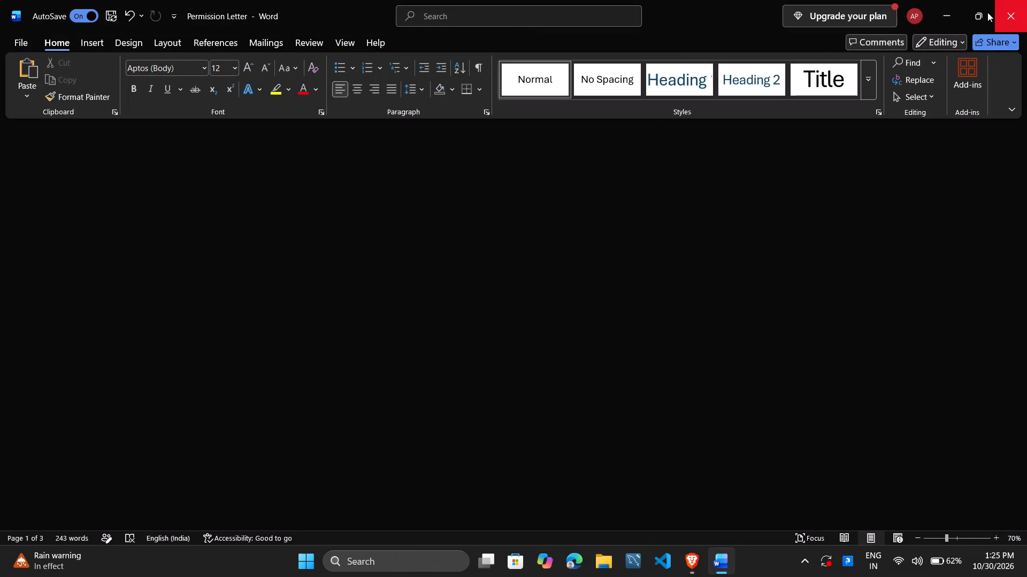
{"action": "left_click", "coordinate": [308, 314]}
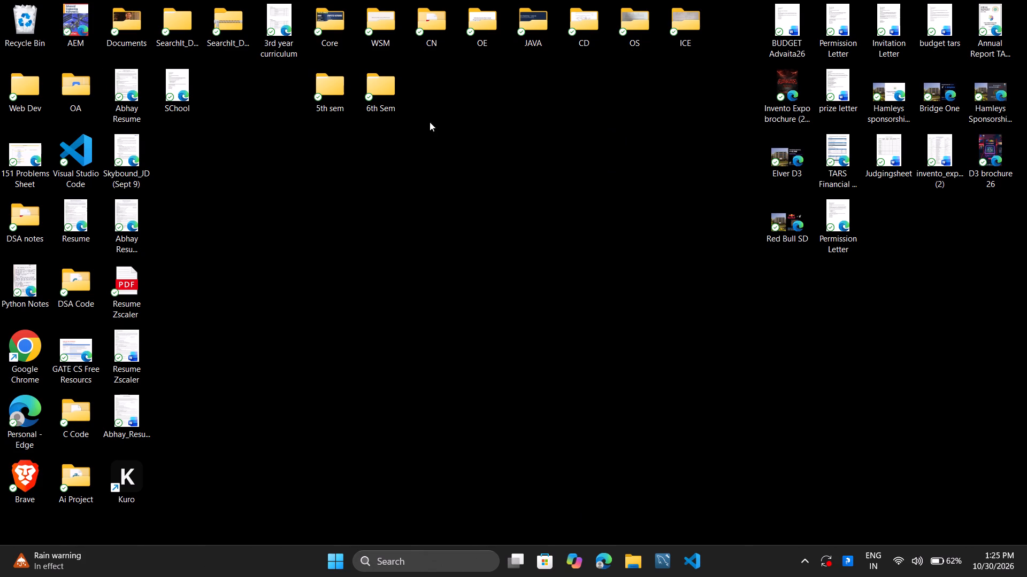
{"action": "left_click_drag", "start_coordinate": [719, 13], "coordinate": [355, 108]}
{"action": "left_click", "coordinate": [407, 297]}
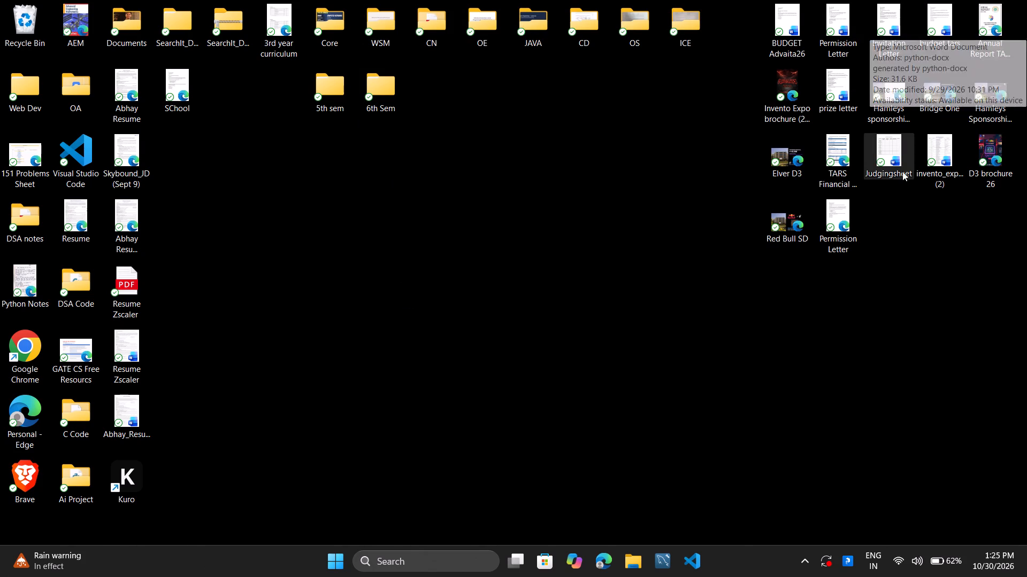
Open BUDGET Advaita26 and copy its first table, from the Item header to the Miscellaneous row, into a new blank document.
{"action": "double_click", "coordinate": [789, 14]}
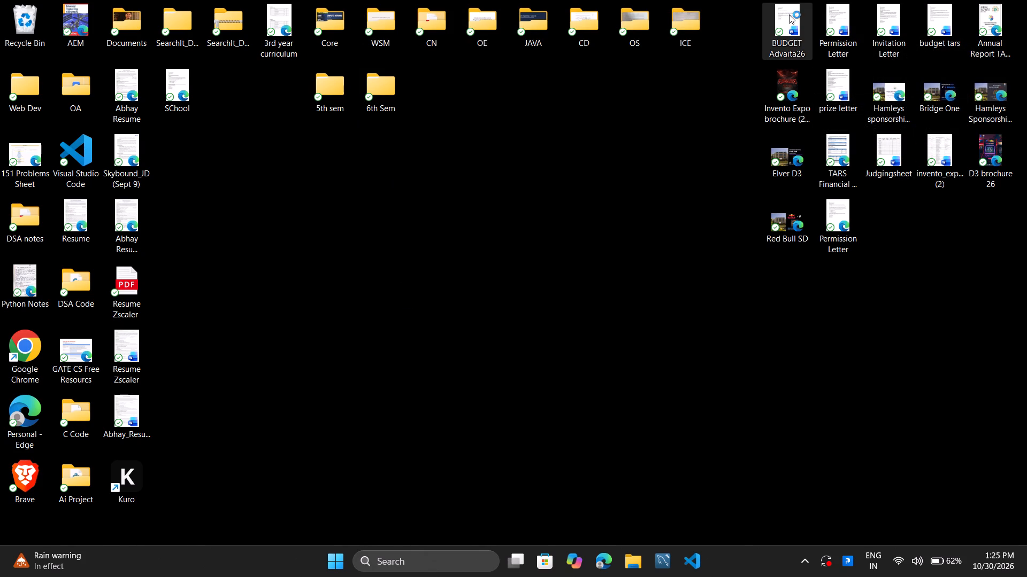
{"action": "scroll", "coordinate": [657, 316], "scroll_direction": "down", "scroll_amount": 6}
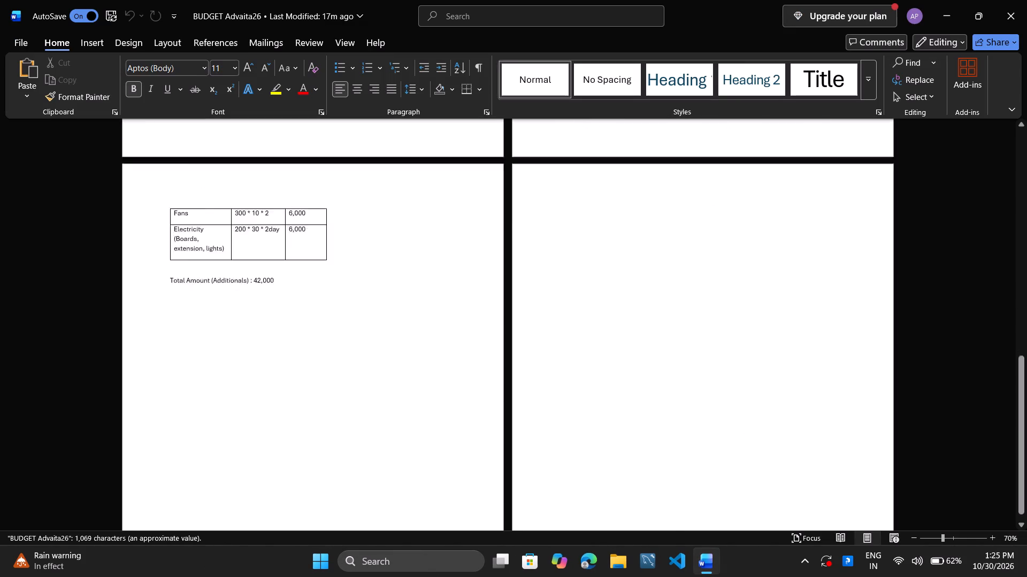
{"action": "scroll", "coordinate": [657, 316], "scroll_direction": "down", "scroll_amount": 12}
{"action": "scroll", "coordinate": [657, 316], "scroll_direction": "up", "scroll_amount": 7}
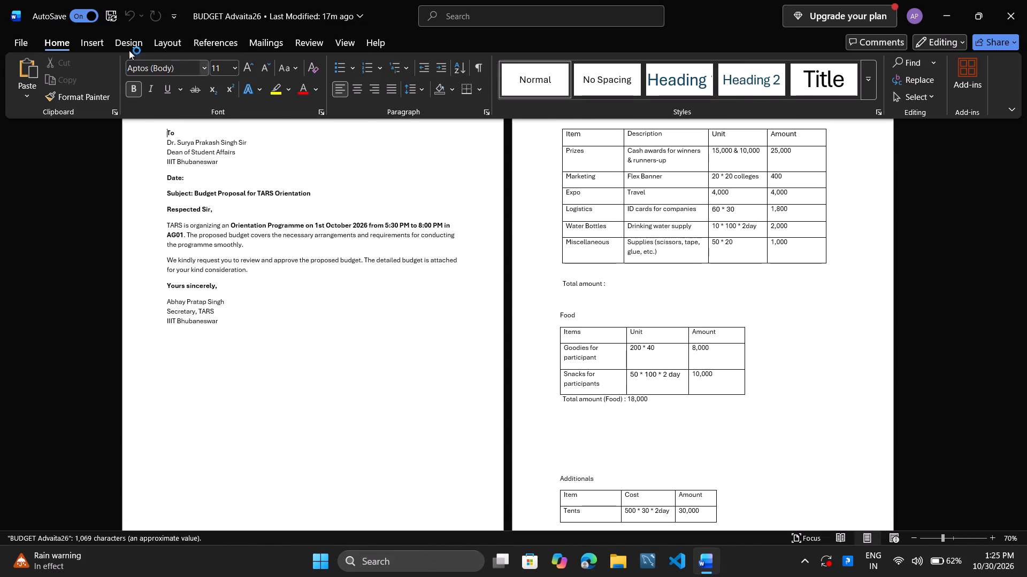
{"action": "scroll", "coordinate": [932, 350], "scroll_direction": "up", "scroll_amount": 1}
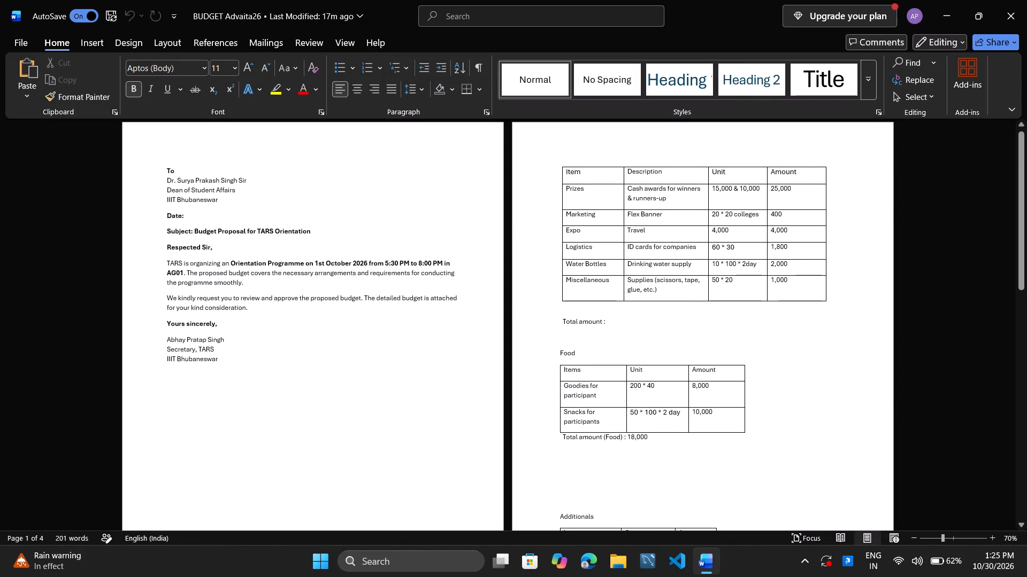
{"action": "left_click_drag", "start_coordinate": [614, 324], "coordinate": [559, 169]}
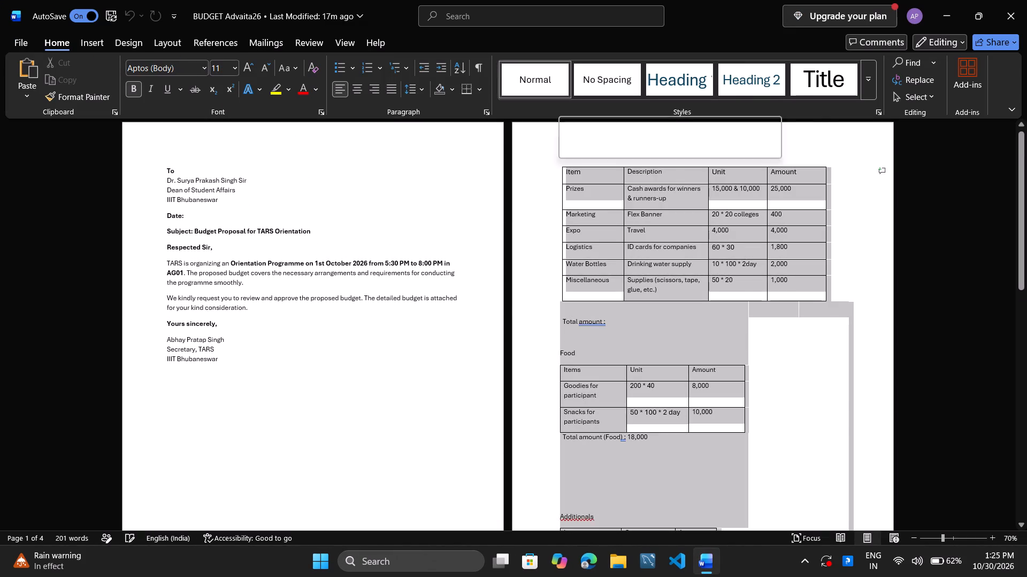
{"action": "left_click", "coordinate": [559, 169]}
{"action": "left_click", "coordinate": [548, 172]}
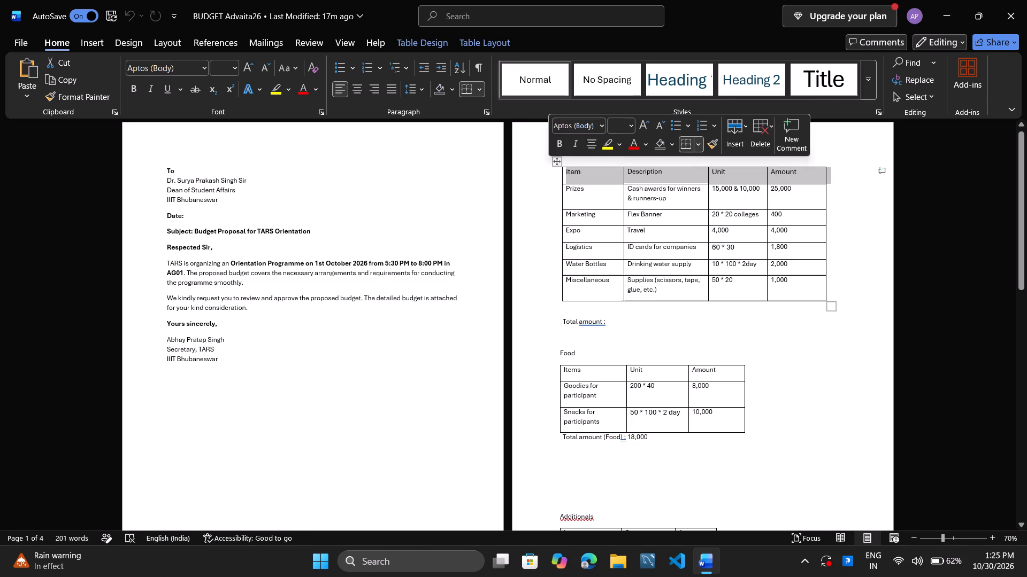
{"action": "left_click_drag", "start_coordinate": [548, 172], "coordinate": [620, 314]}
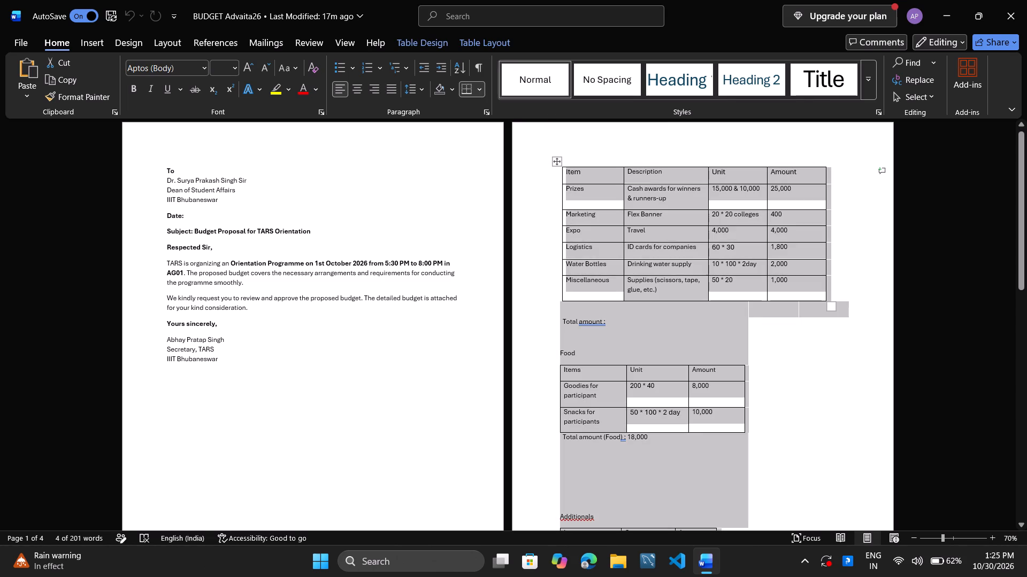
{"action": "left_click_drag", "start_coordinate": [620, 314], "coordinate": [836, 291]}
{"action": "key", "text": "ctrl+c"}
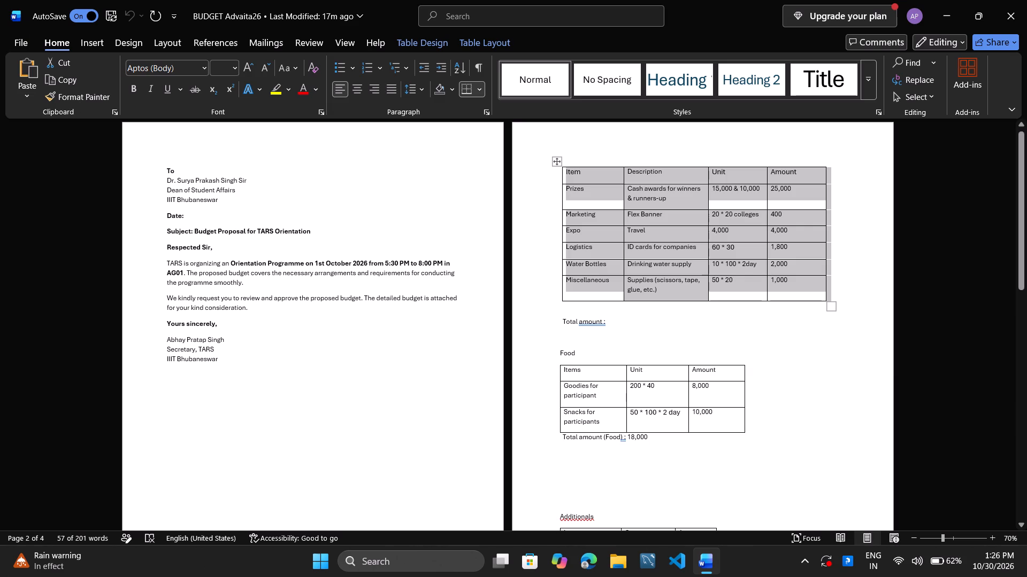
{"action": "key", "text": "ctrl+n"}
{"action": "key", "text": "ctrl+v"}
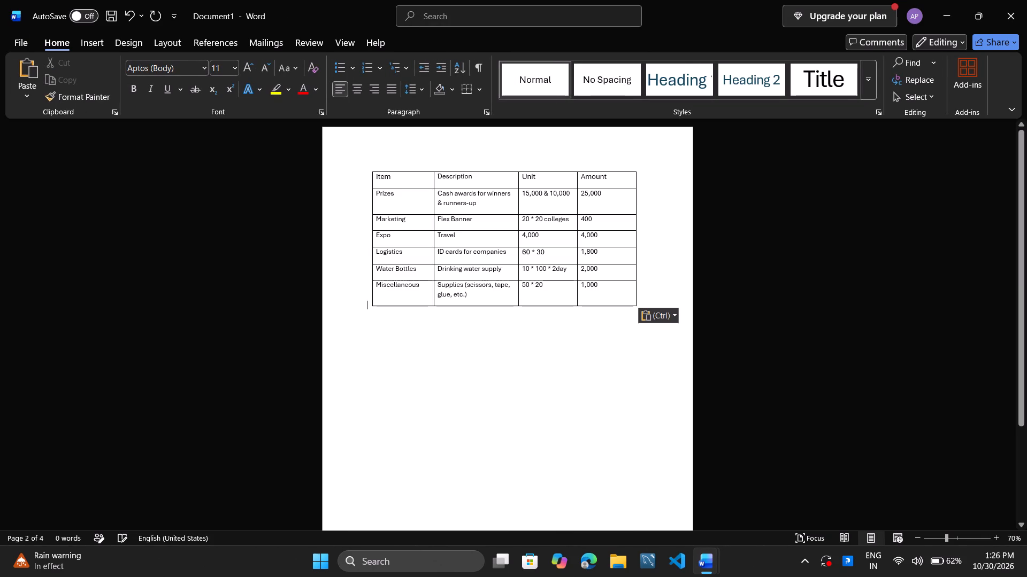
Delete the Miscellaneous row from the pasted budget table.
{"action": "left_click", "coordinate": [398, 174]}
{"action": "left_click", "coordinate": [397, 204]}
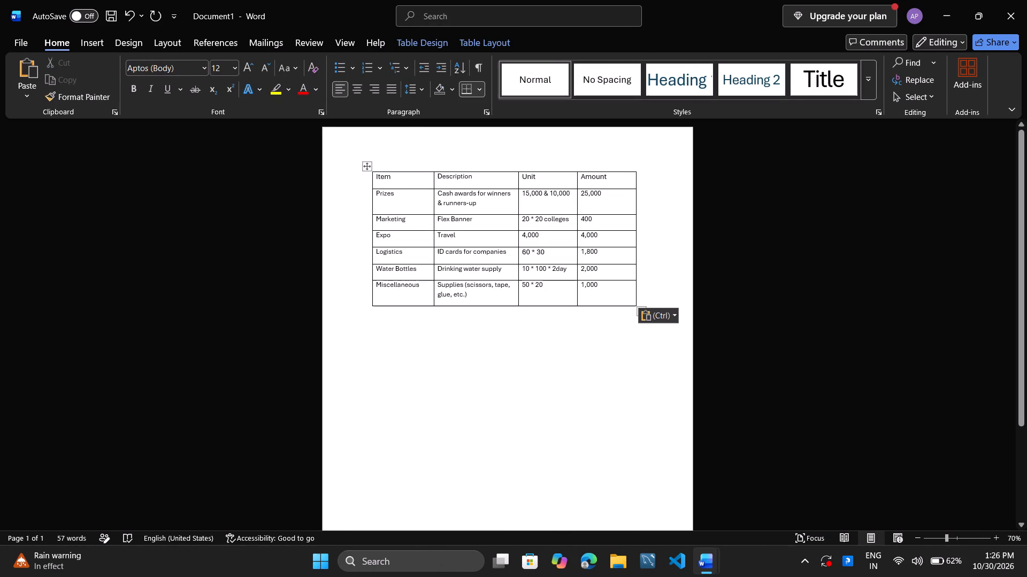
{"action": "left_click", "coordinate": [637, 302]}
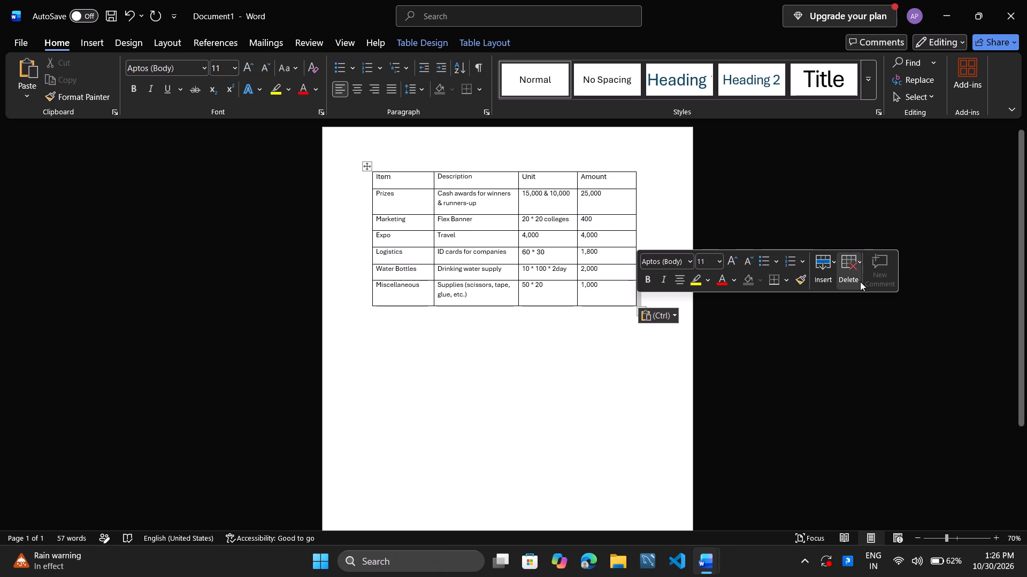
{"action": "left_click", "coordinate": [859, 267]}
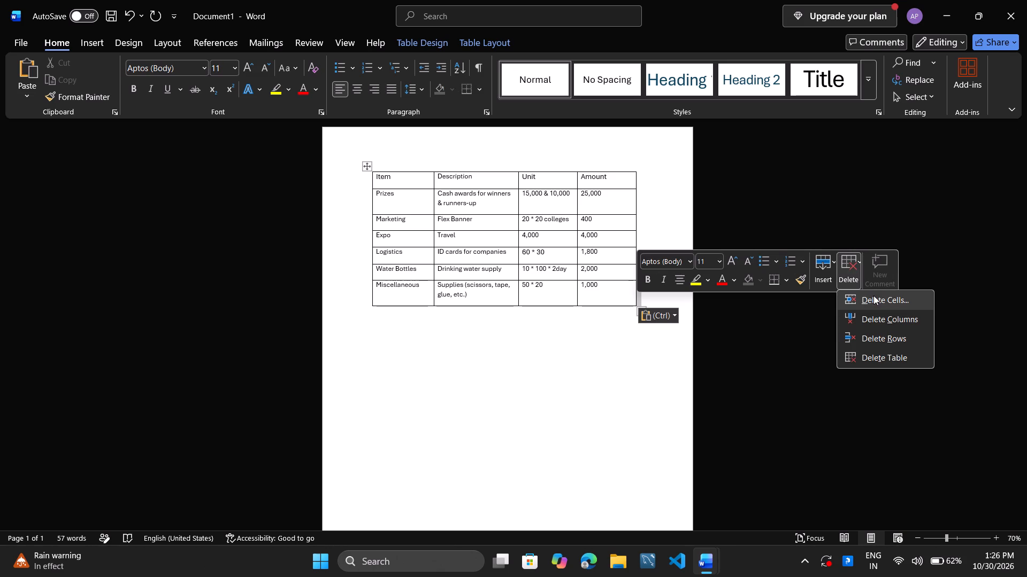
{"action": "left_click", "coordinate": [879, 339]}
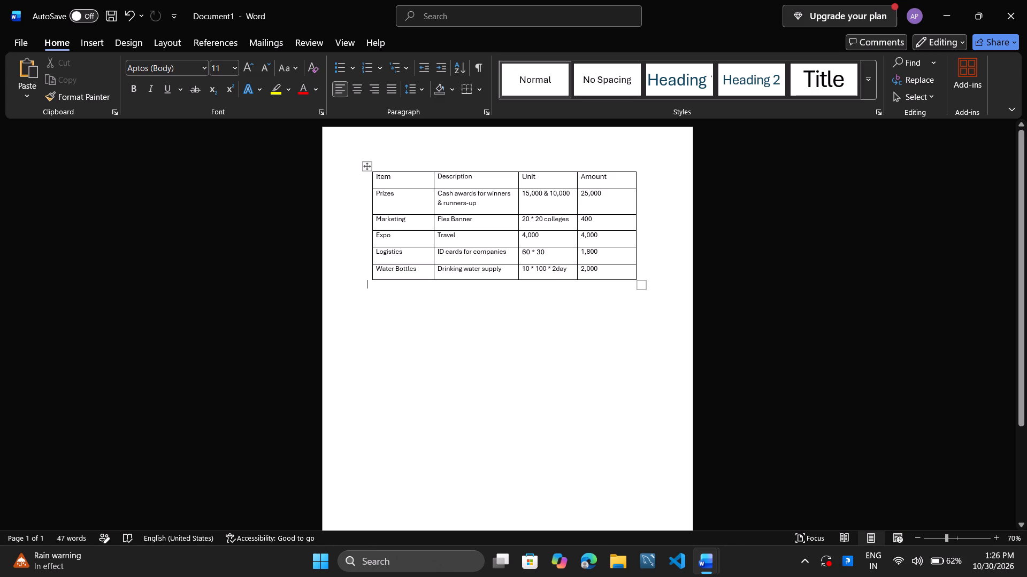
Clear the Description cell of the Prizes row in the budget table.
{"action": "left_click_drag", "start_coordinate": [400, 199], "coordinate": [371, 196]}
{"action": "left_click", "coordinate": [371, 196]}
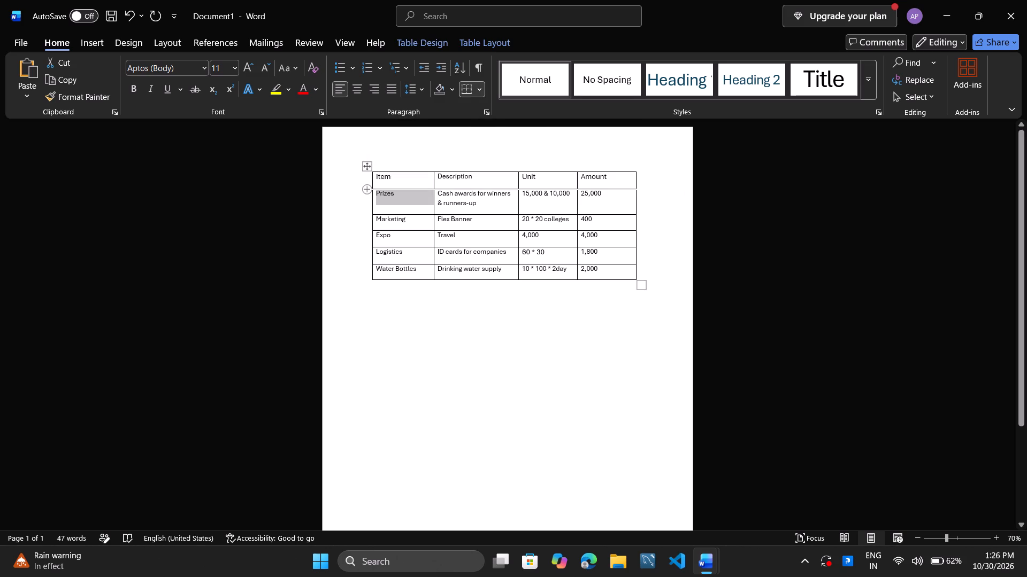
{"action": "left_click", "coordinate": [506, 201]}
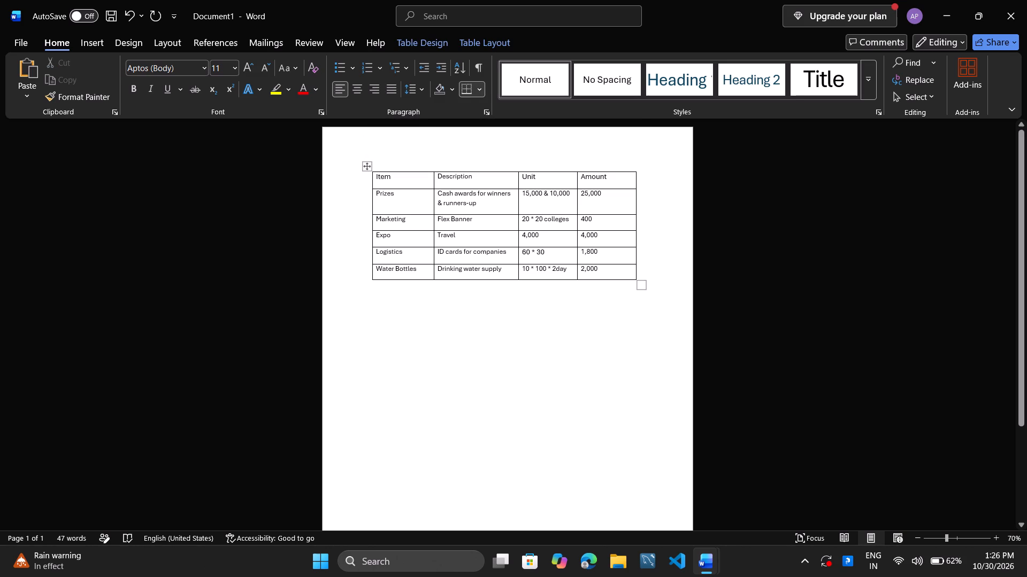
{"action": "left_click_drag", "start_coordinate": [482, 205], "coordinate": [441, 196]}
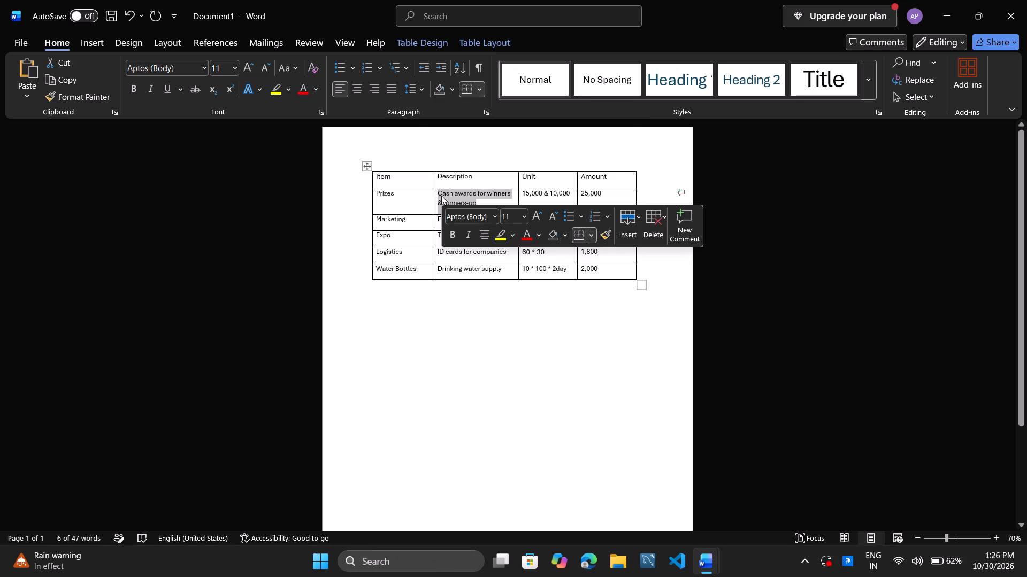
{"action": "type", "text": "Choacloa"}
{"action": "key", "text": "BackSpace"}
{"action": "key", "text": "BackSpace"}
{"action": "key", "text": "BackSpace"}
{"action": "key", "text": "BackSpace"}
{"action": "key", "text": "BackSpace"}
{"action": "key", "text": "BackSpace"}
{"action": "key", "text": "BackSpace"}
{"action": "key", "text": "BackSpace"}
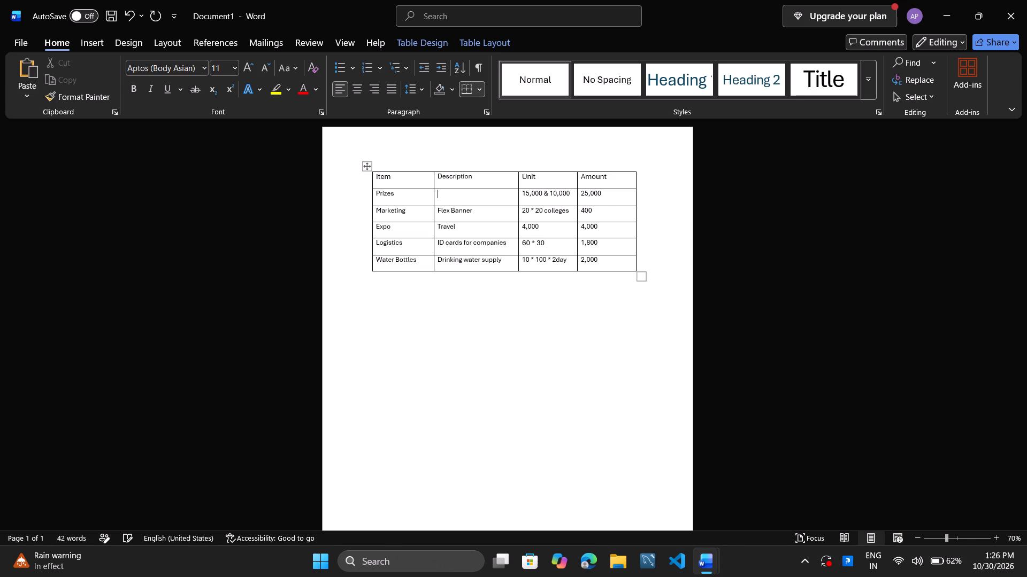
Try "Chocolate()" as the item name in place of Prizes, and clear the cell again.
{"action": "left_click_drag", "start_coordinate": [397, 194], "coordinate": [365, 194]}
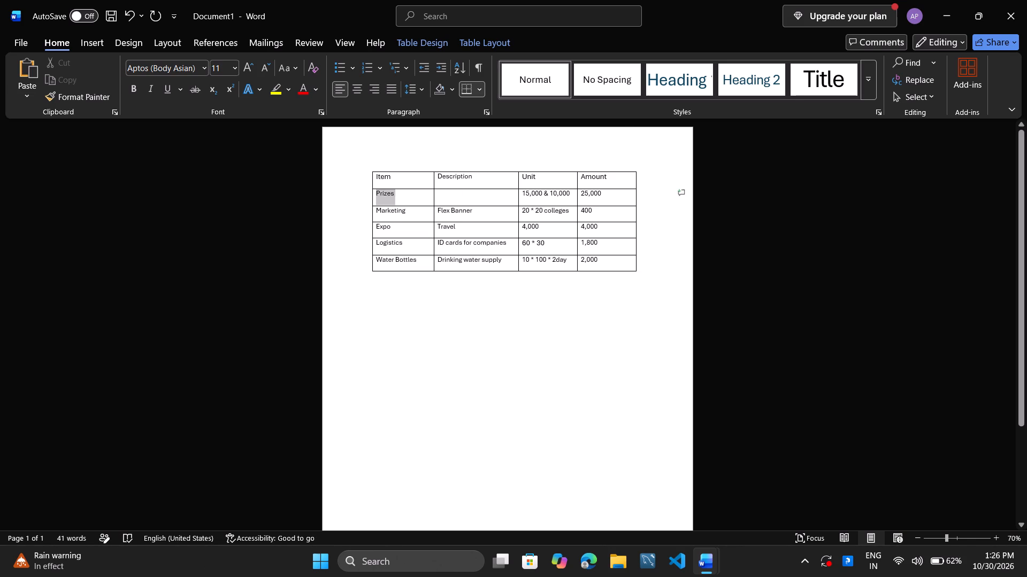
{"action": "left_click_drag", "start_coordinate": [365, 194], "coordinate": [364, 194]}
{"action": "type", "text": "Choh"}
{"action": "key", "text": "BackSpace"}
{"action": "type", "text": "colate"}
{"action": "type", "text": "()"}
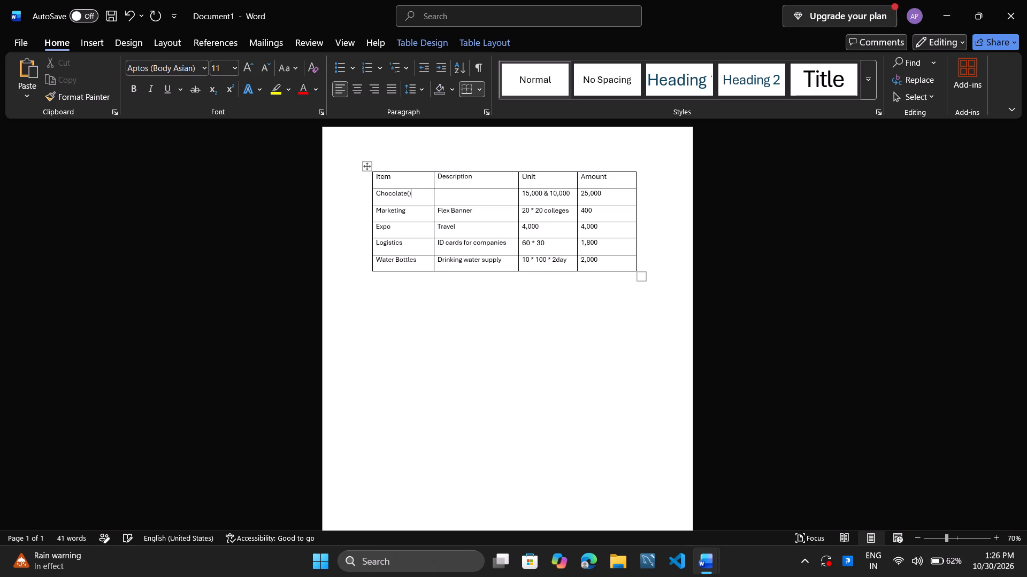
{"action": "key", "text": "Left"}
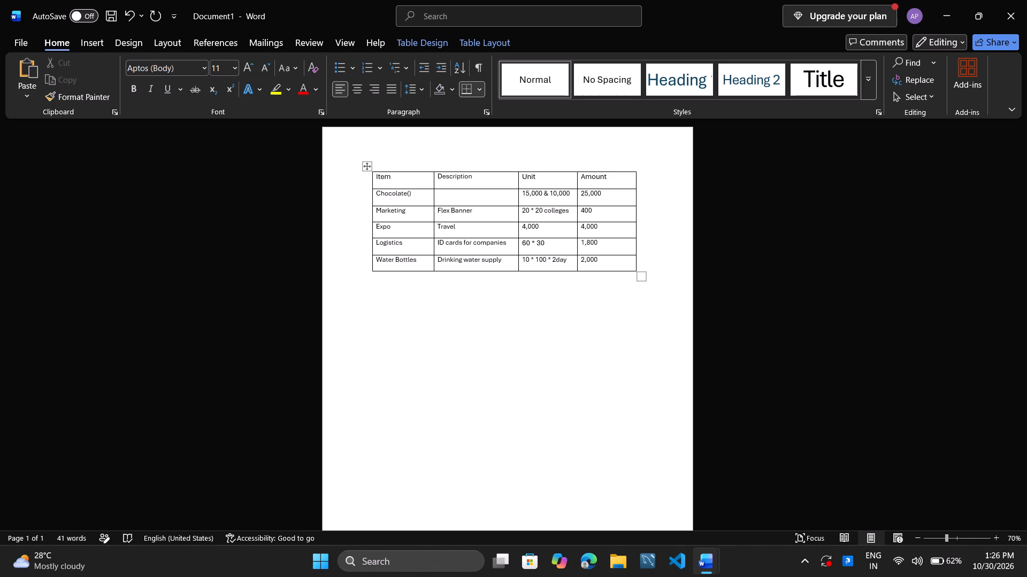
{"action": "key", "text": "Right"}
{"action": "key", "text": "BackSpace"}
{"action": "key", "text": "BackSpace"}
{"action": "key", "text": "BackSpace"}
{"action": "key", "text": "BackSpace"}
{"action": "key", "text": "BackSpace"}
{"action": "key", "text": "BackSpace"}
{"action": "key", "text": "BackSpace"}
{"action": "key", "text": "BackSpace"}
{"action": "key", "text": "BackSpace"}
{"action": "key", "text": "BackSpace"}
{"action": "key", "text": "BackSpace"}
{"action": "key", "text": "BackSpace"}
Enter "Quiz Prizes" in the empty Item cell below the header.
{"action": "type", "text": "Quiz Pe"}
{"action": "key", "text": "BackSpace"}
{"action": "type", "text": "rizes"}
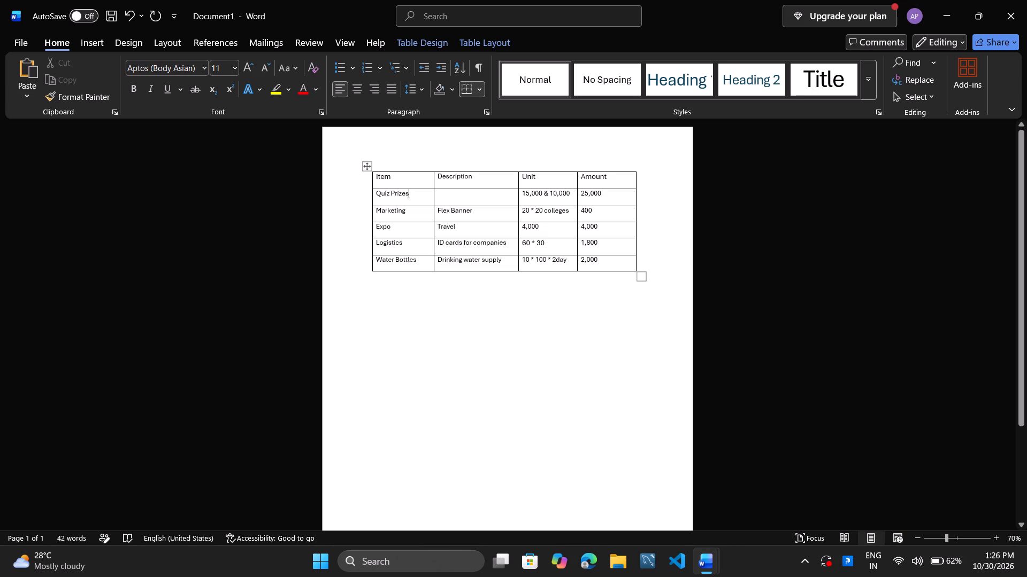
{"action": "left_click", "coordinate": [474, 196]}
Replace the Marketing item with "Travel" and the Expo item with "Refreshments".
{"action": "left_click", "coordinate": [418, 210]}
{"action": "left_click_drag", "start_coordinate": [412, 212], "coordinate": [380, 212]}
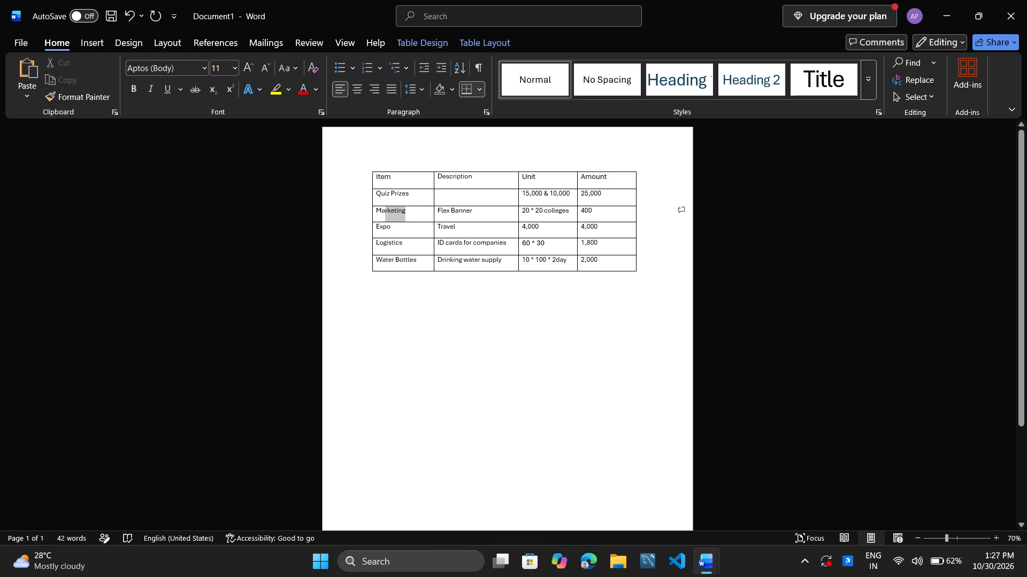
{"action": "left_click_drag", "start_coordinate": [380, 212], "coordinate": [373, 212]}
{"action": "type", "text": "Tra"}
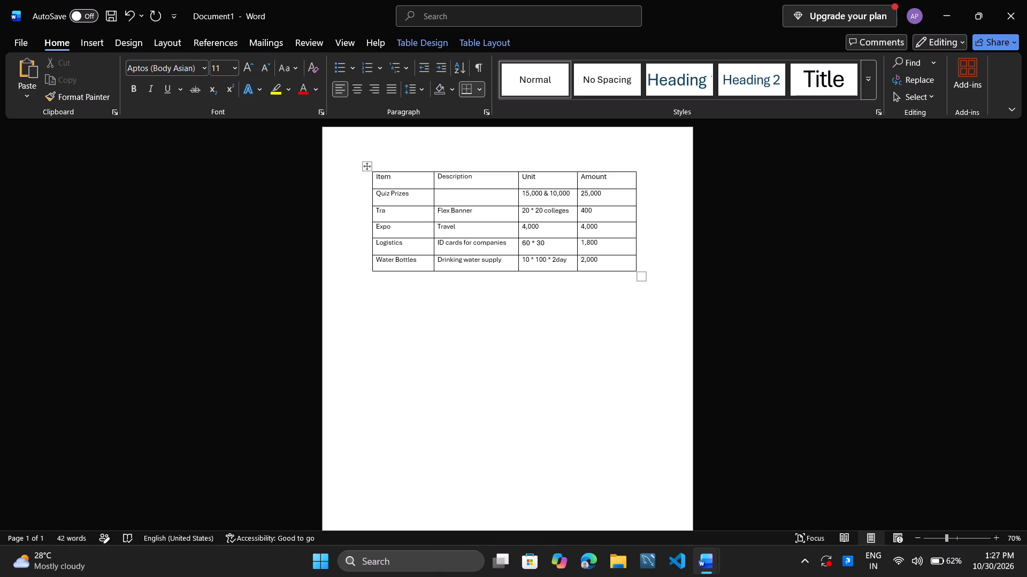
{"action": "type", "text": "vel"}
{"action": "key", "text": "space"}
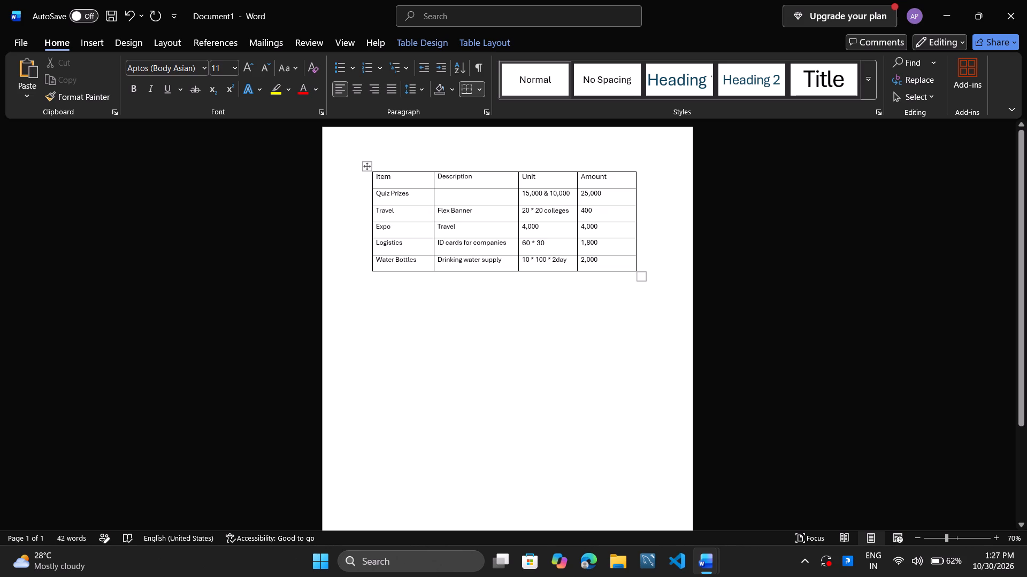
{"action": "left_click_drag", "start_coordinate": [407, 229], "coordinate": [368, 225]}
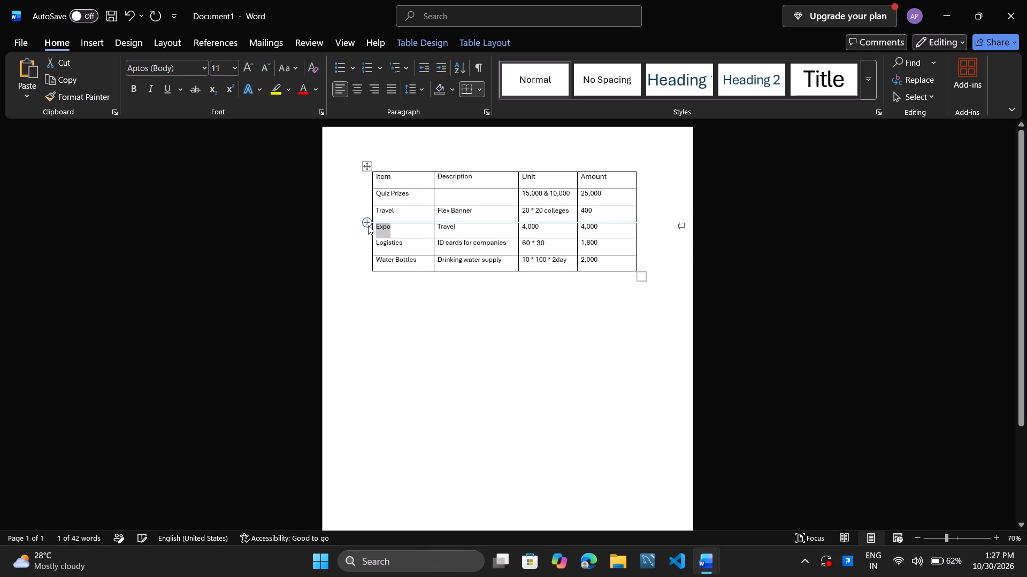
{"action": "type", "text": "Refreshments"}
Replace the Logistics item with "Water Bottle" and add "(Project Demonstration)" as a second paragraph in the same cell.
{"action": "left_click_drag", "start_coordinate": [414, 244], "coordinate": [389, 244]}
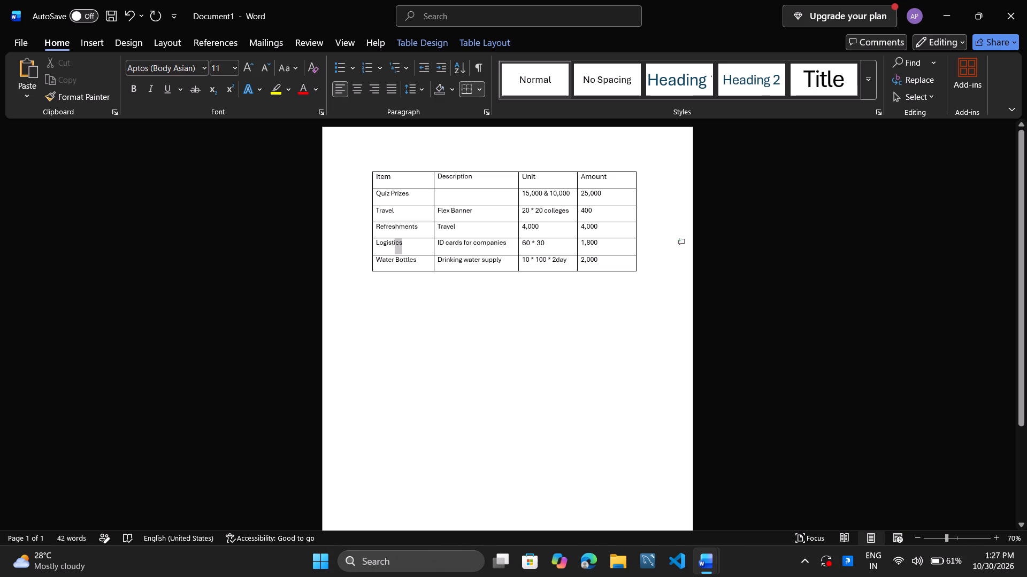
{"action": "left_click_drag", "start_coordinate": [389, 244], "coordinate": [372, 244]}
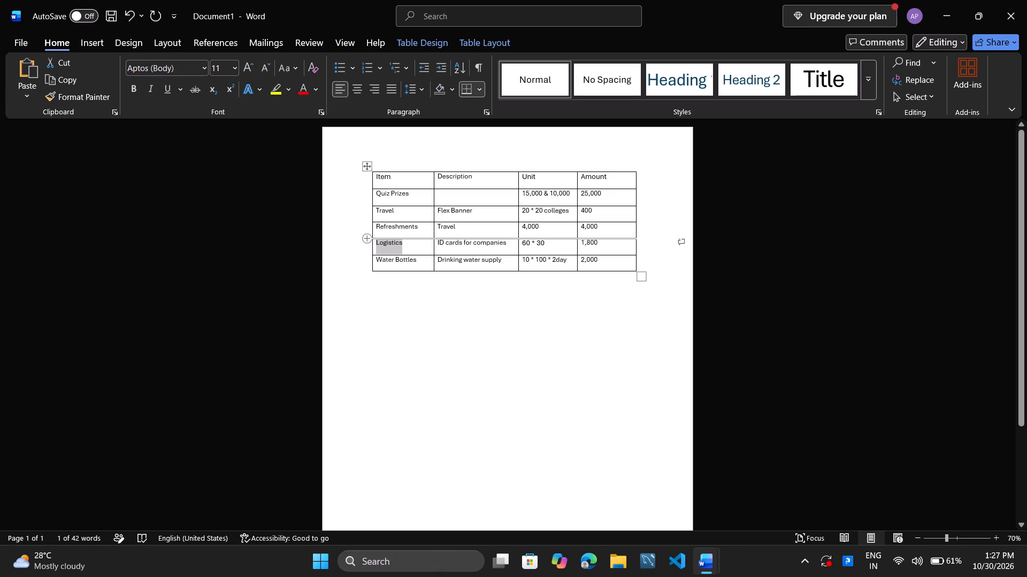
{"action": "type", "text": "Watter"}
{"action": "key", "text": "BackSpace"}
{"action": "key", "text": "BackSpace"}
{"action": "key", "text": "BackSpace"}
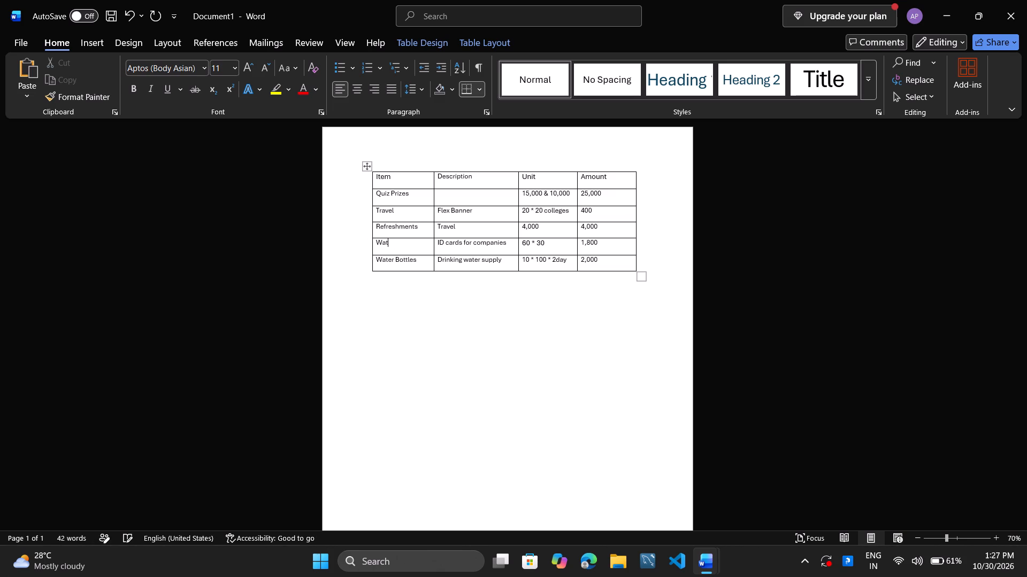
{"action": "type", "text": "er Bottle"}
{"action": "key", "text": "Return"}
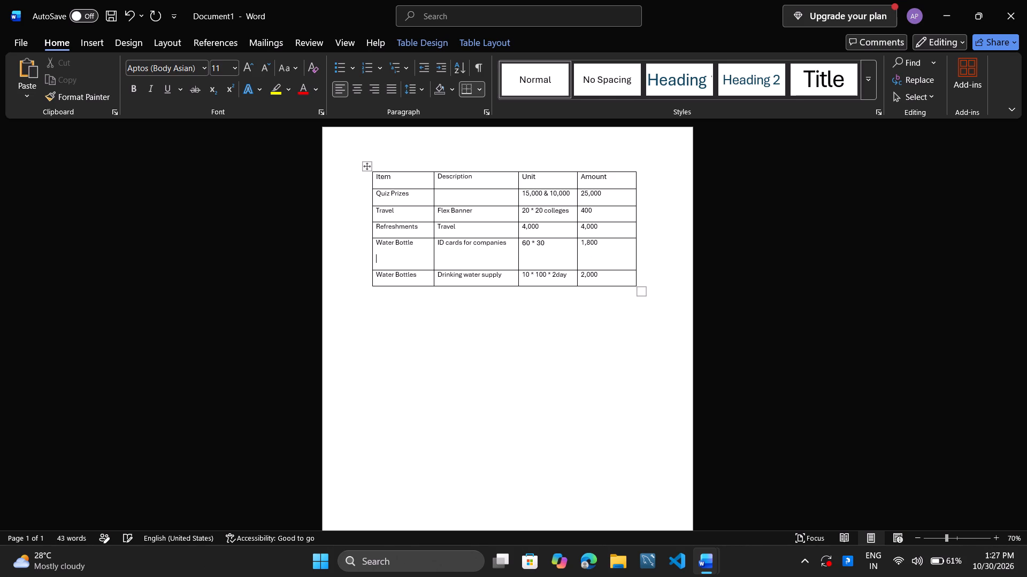
{"action": "type", "text": "()"}
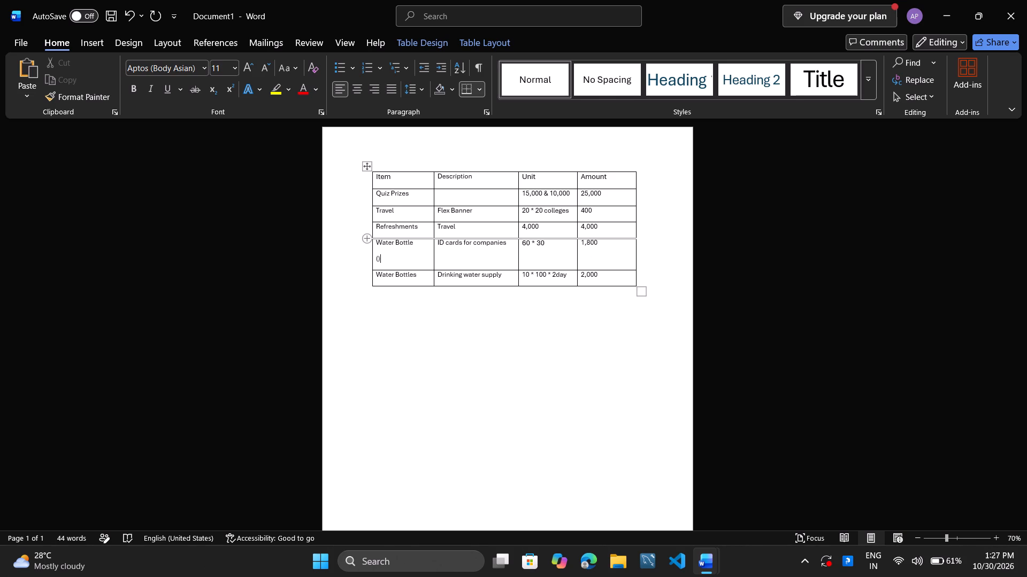
{"action": "key", "text": "Left"}
{"action": "type", "text": "Project"}
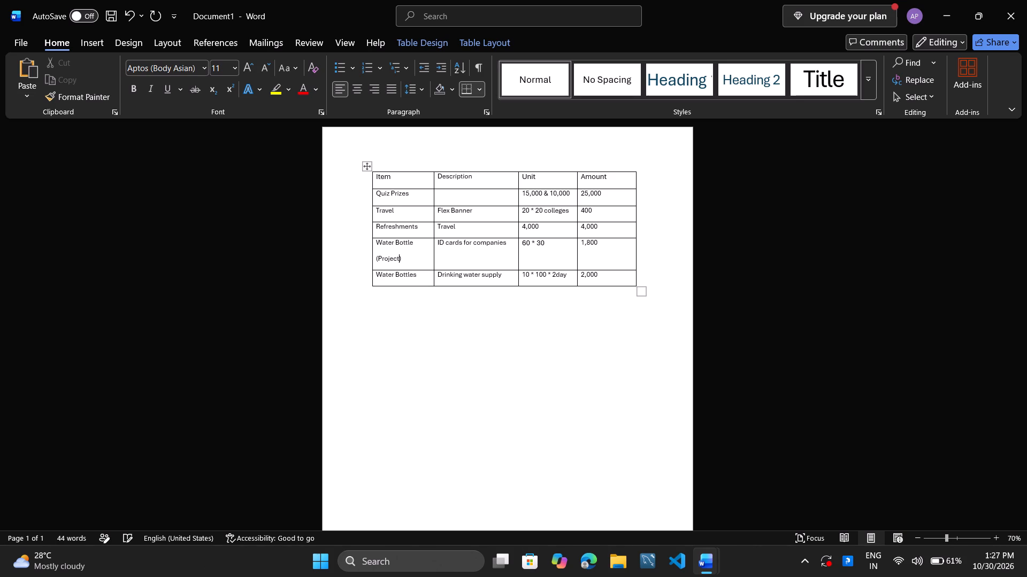
{"action": "key", "text": "space"}
{"action": "type", "text": "Demonstration"}
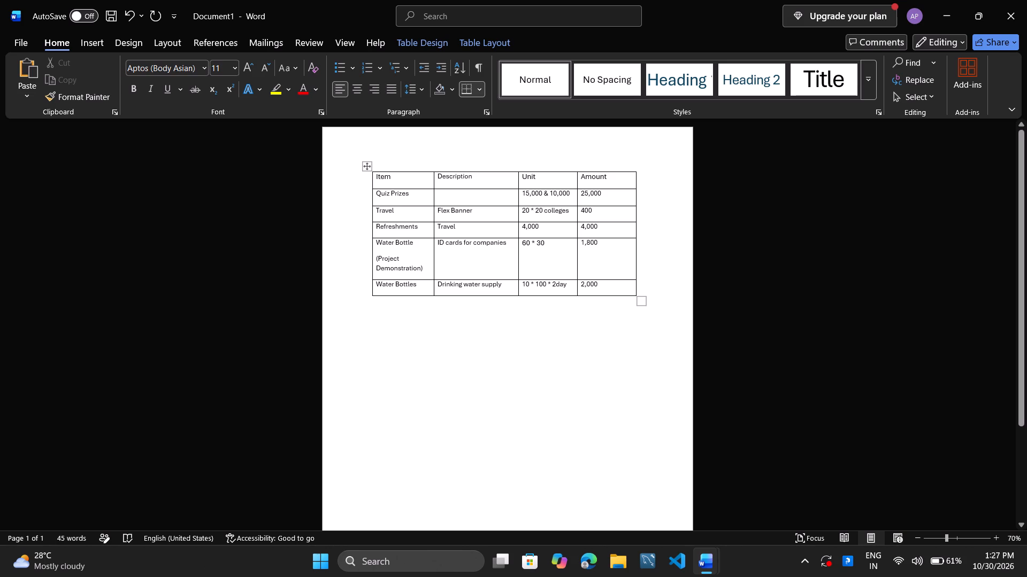
Set the line spacing of the Water Bottle (Project Demonstration) cell to 1.0.
{"action": "left_click", "coordinate": [418, 249]}
{"action": "left_click_drag", "start_coordinate": [427, 267], "coordinate": [369, 232]}
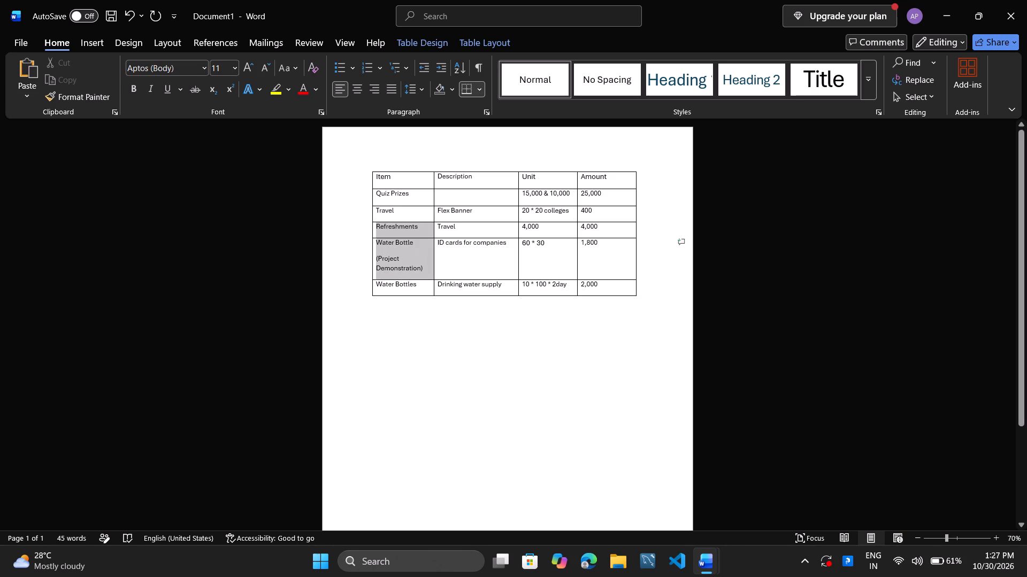
{"action": "left_click_drag", "start_coordinate": [369, 232], "coordinate": [372, 245]}
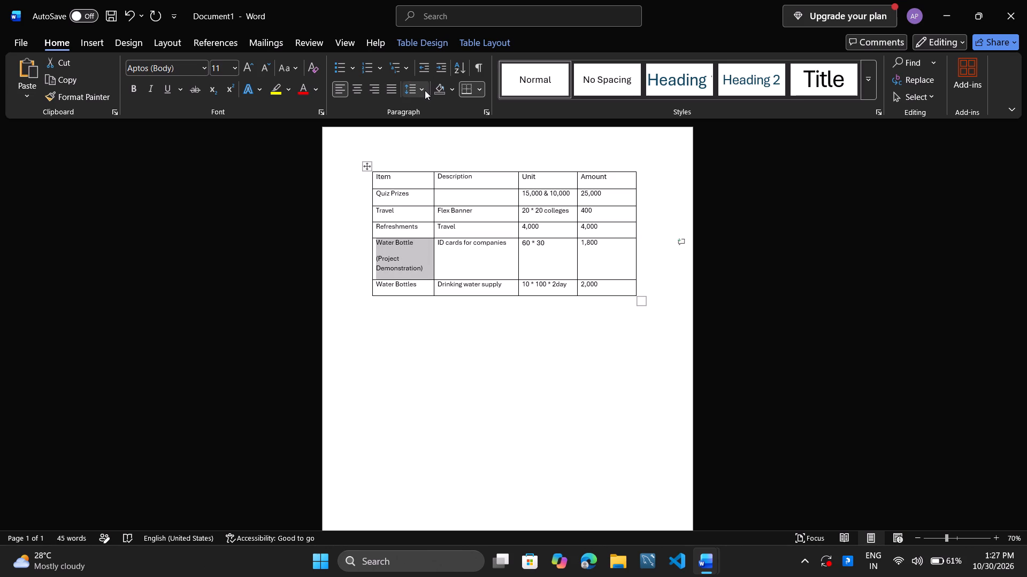
{"action": "left_click", "coordinate": [425, 90]}
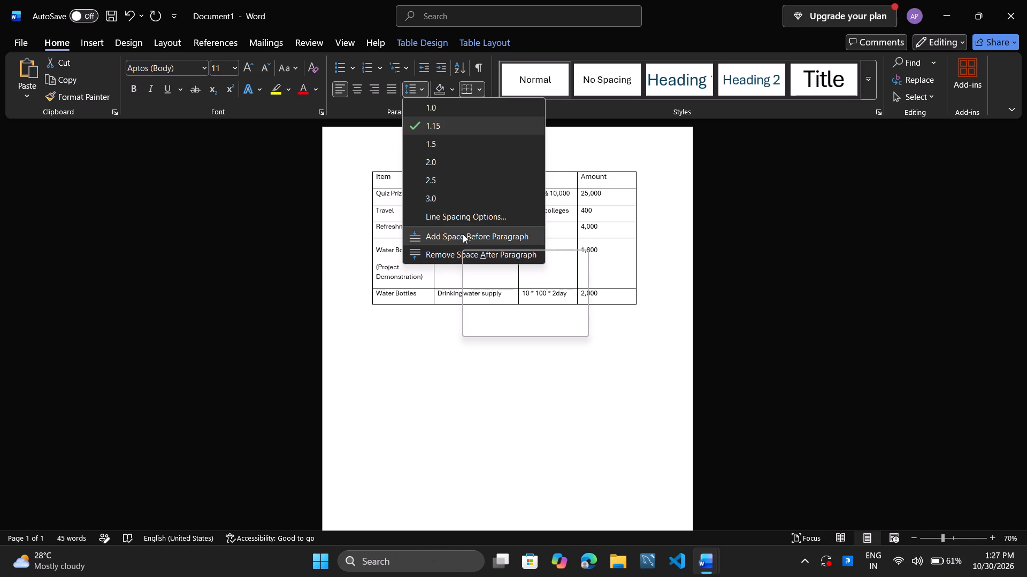
{"action": "left_click", "coordinate": [485, 109]}
{"action": "left_click", "coordinate": [470, 417]}
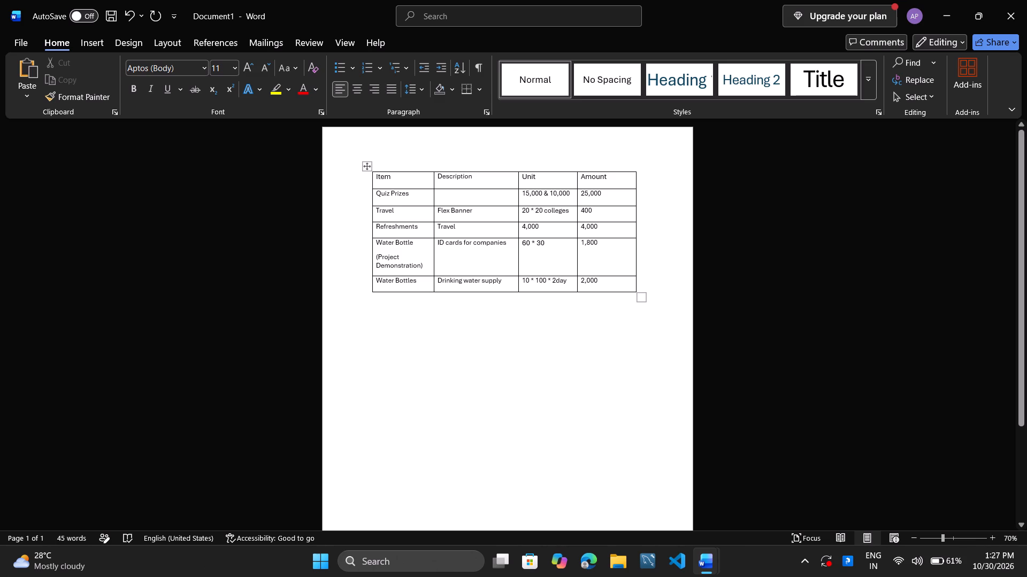
Delete the Description column from the budget table.
{"action": "left_click", "coordinate": [495, 177]}
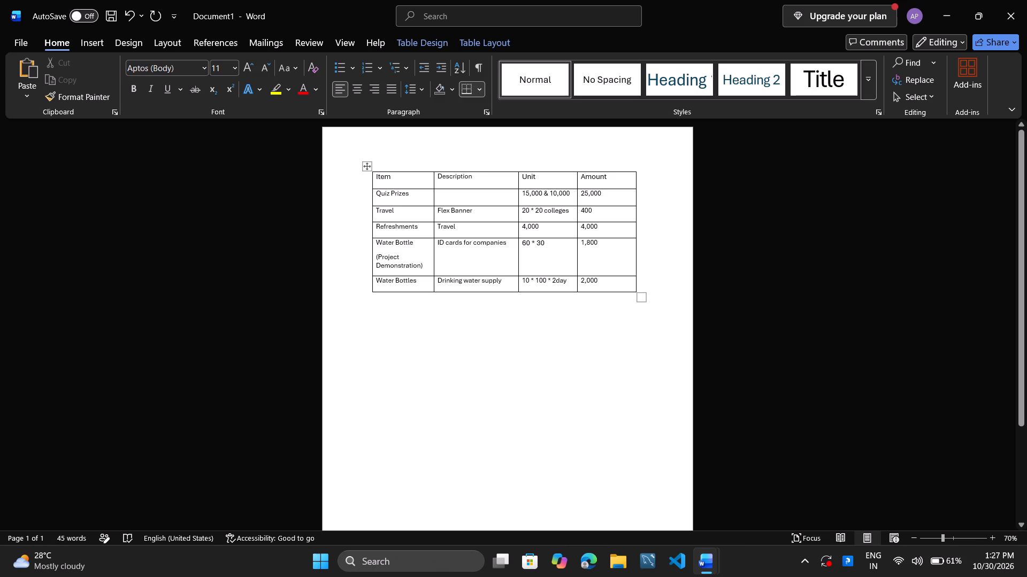
{"action": "left_click", "coordinate": [519, 175]}
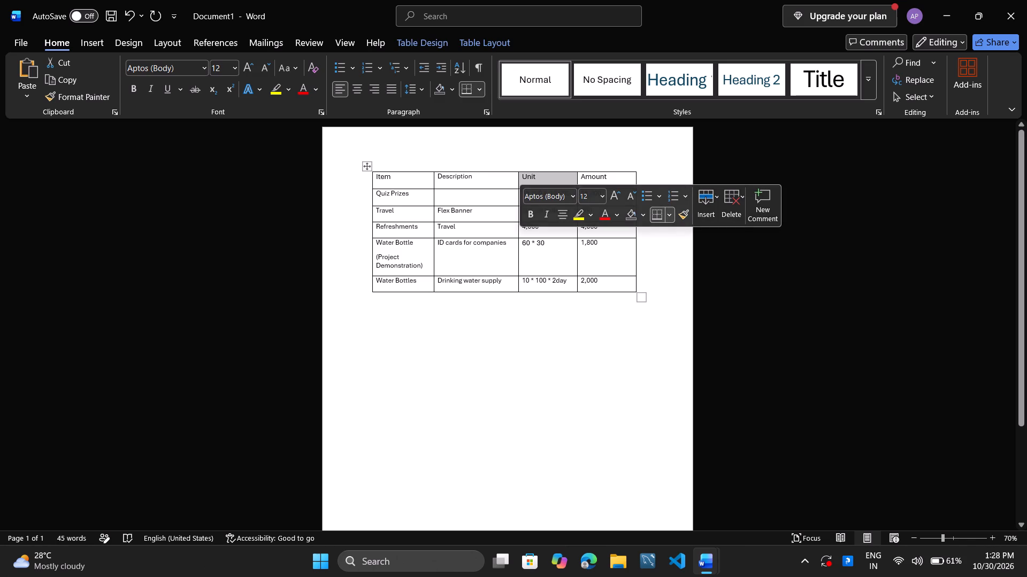
{"action": "left_click", "coordinate": [518, 174]}
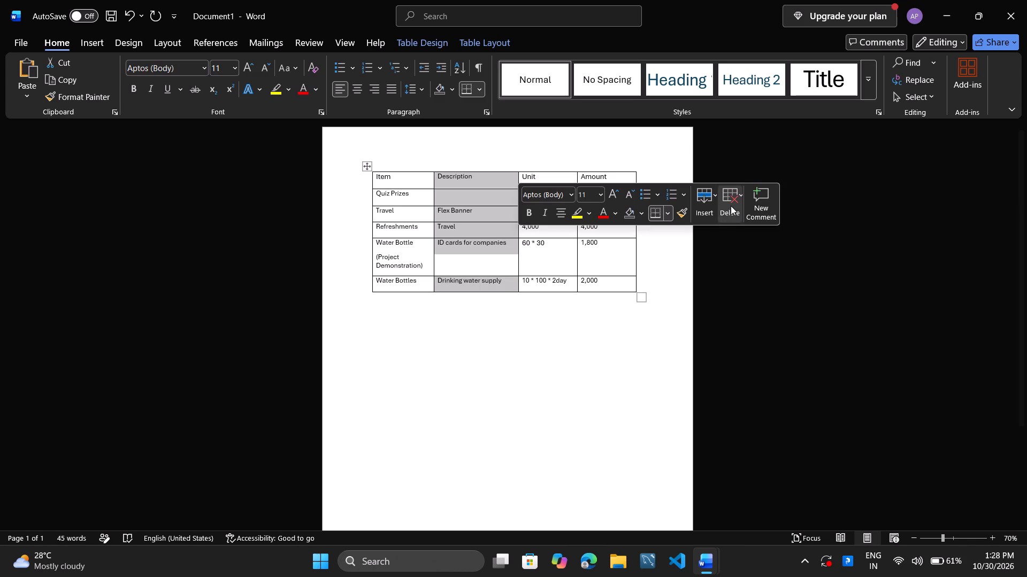
{"action": "left_click", "coordinate": [731, 206]}
{"action": "left_click", "coordinate": [750, 252]}
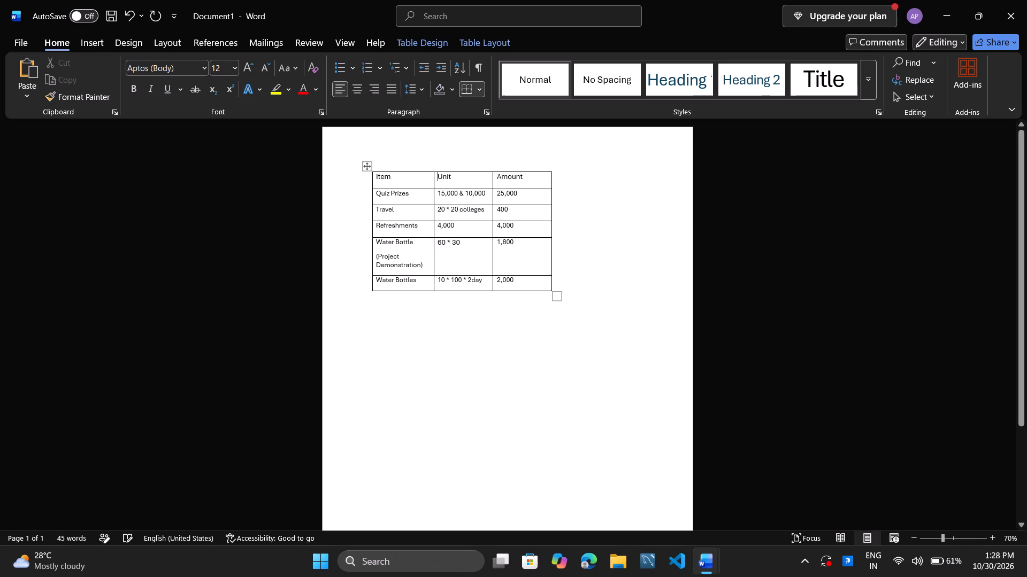
Replace the Unit value in the Quiz Prizes row with "20*10".
{"action": "left_click", "coordinate": [488, 352]}
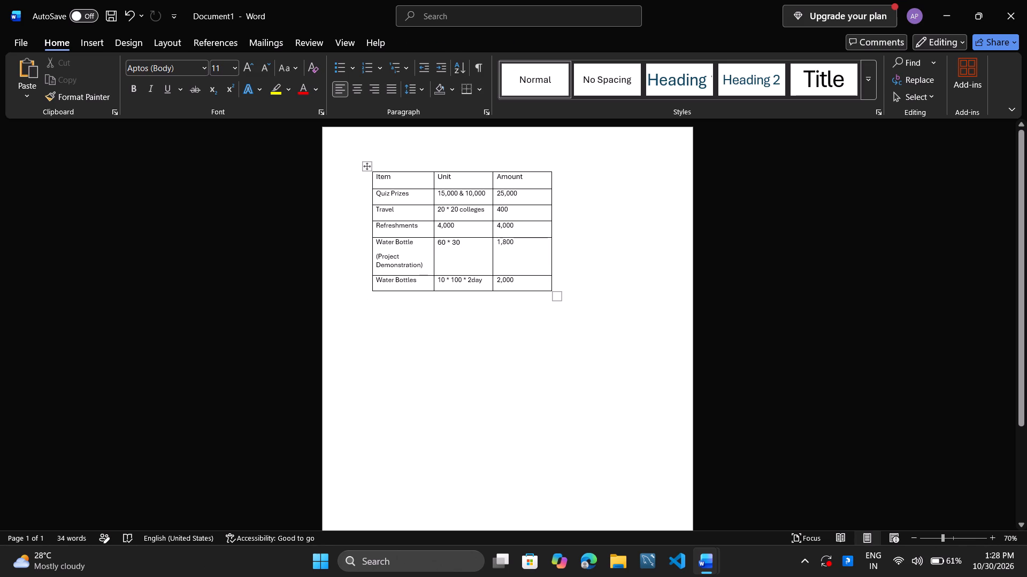
{"action": "left_click", "coordinate": [490, 193]}
{"action": "left_click_drag", "start_coordinate": [488, 193], "coordinate": [436, 192]}
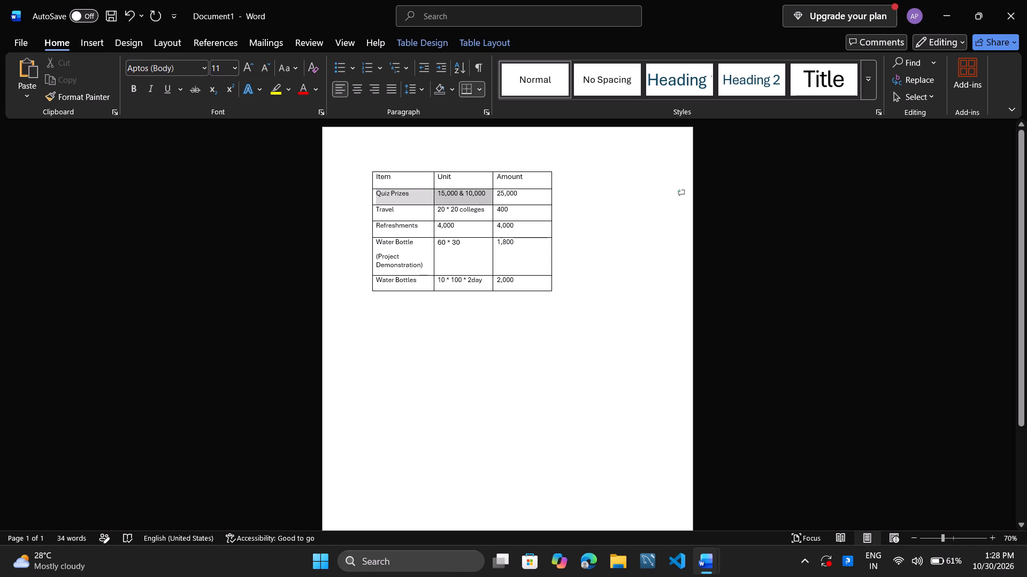
{"action": "left_click_drag", "start_coordinate": [436, 192], "coordinate": [436, 192]}
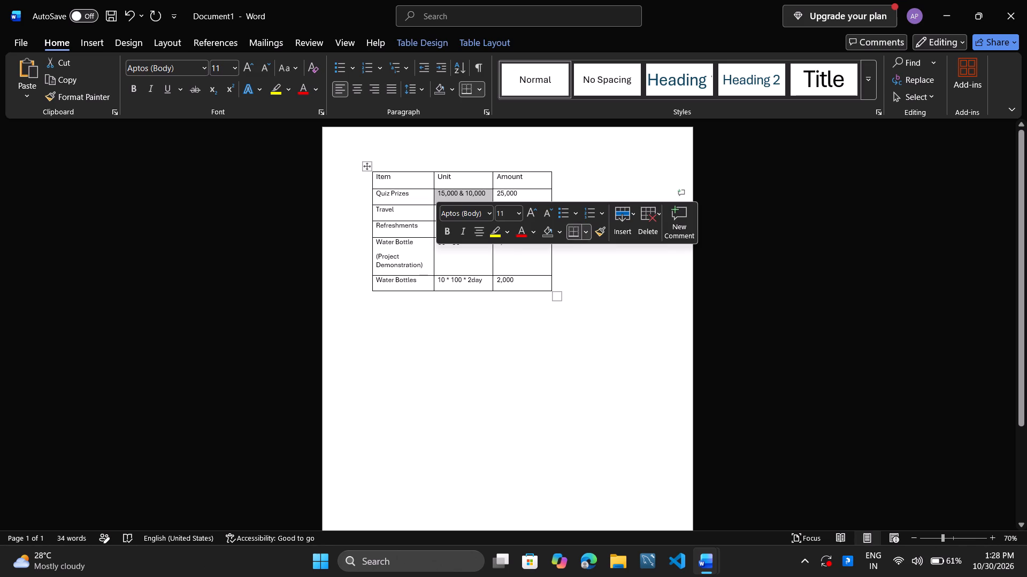
{"action": "type", "text": "20"}
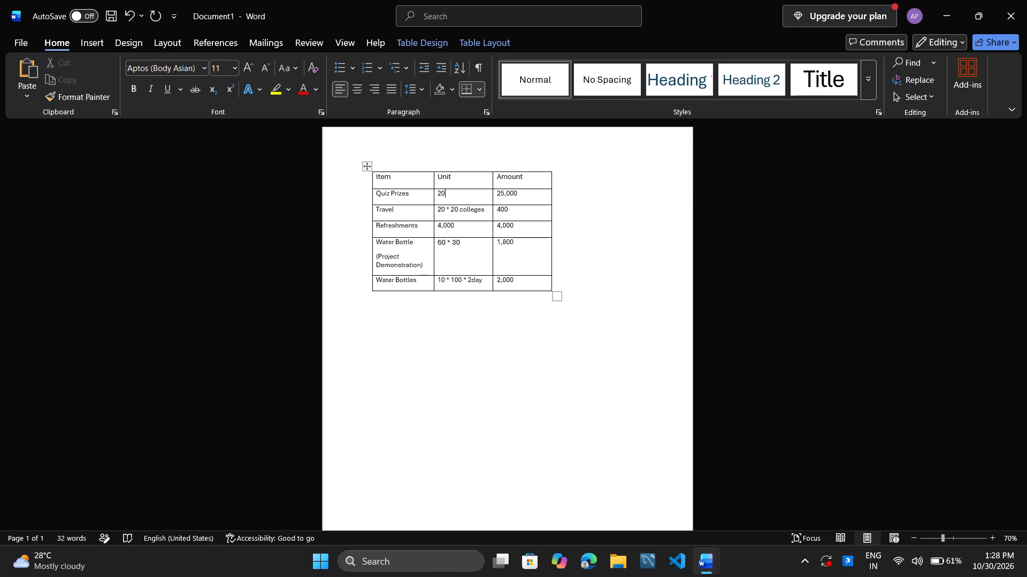
{"action": "key", "text": "shift+asterisk"}
{"action": "type", "text": "10"}
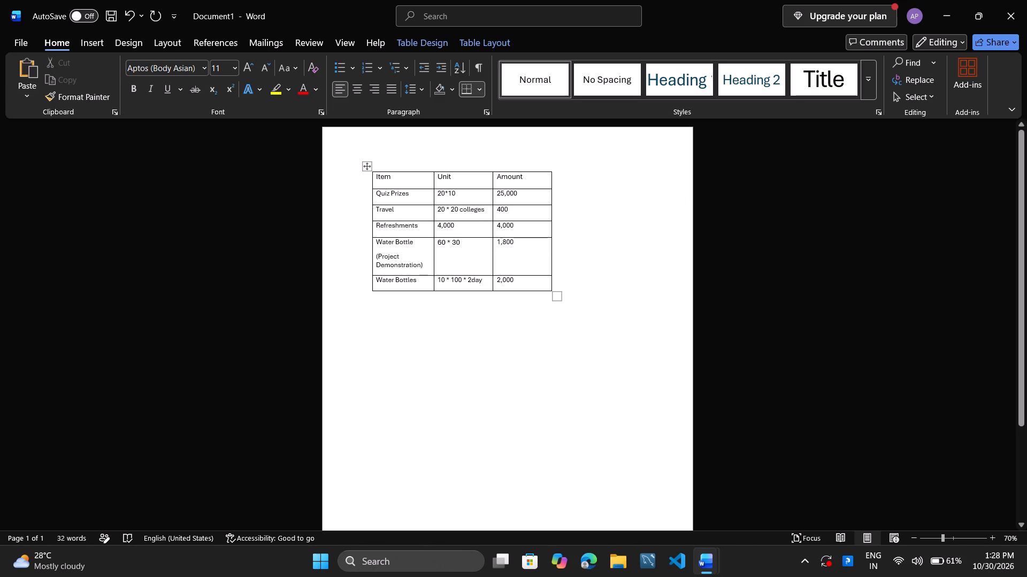
Replace the Unit value in the Travel row with "500".
{"action": "left_click_drag", "start_coordinate": [486, 210], "coordinate": [439, 214]}
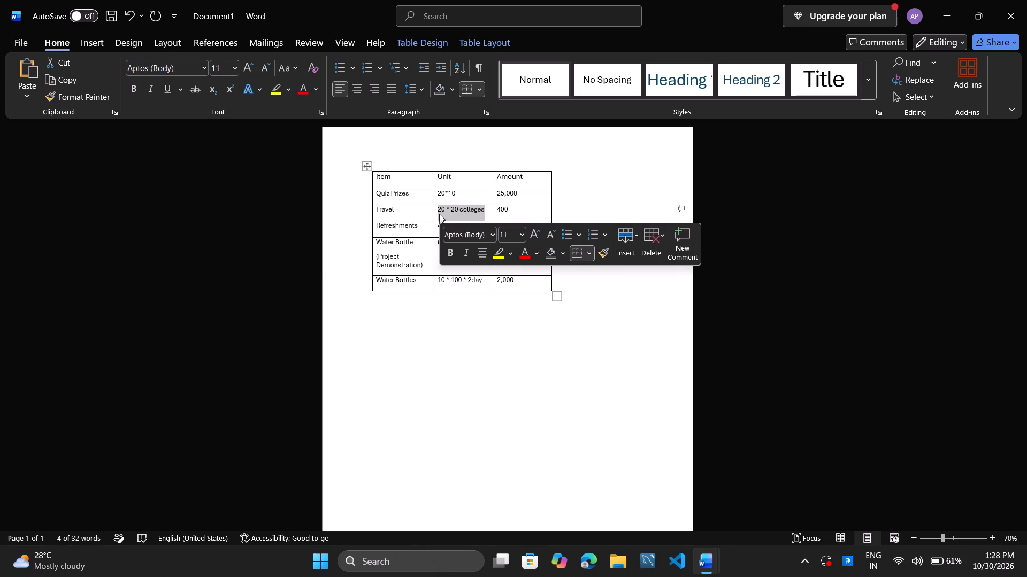
{"action": "type", "text": "450"}
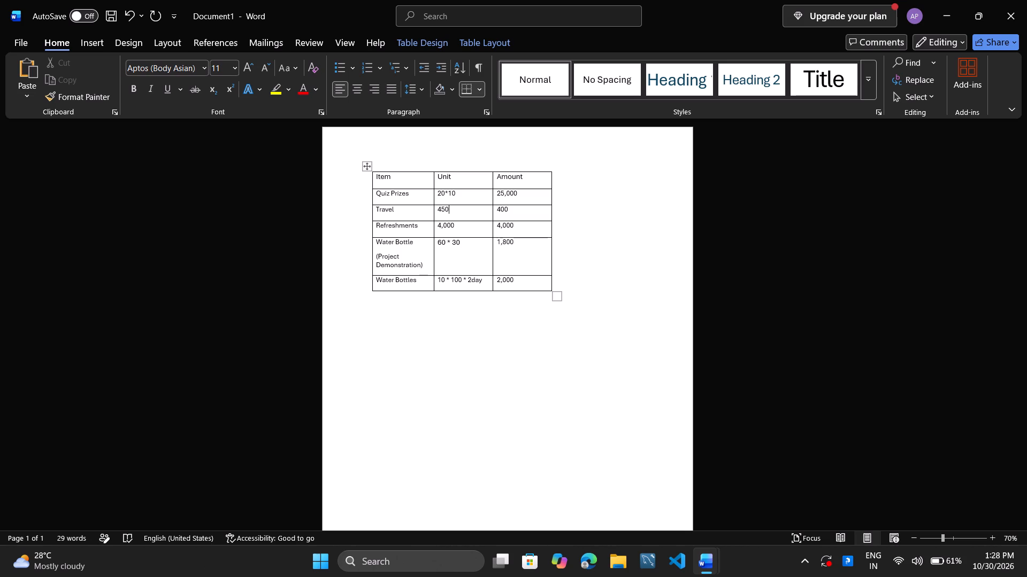
{"action": "key", "text": "BackSpace"}
{"action": "key", "text": "BackSpace"}
{"action": "key", "text": "BackSpace"}
{"action": "type", "text": "500"}
Replace the Amount in the Quiz Prizes row with "200".
{"action": "left_click", "coordinate": [522, 197]}
{"action": "key", "text": "BackSpace"}
{"action": "key", "text": "BackSpace"}
{"action": "key", "text": "BackSpace"}
{"action": "key", "text": "BackSpace"}
{"action": "key", "text": "BackSpace"}
{"action": "key", "text": "BackSpace"}
{"action": "type", "text": "200"}
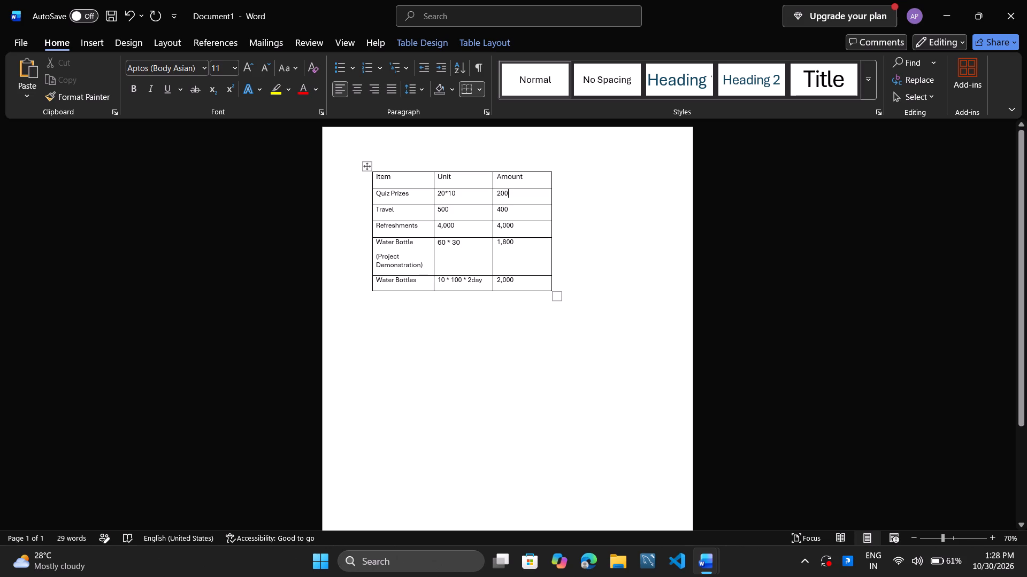
Replace the Amount in the Travel row with "500".
{"action": "left_click", "coordinate": [514, 209]}
{"action": "key", "text": "BackSpace"}
{"action": "key", "text": "BackSpace"}
{"action": "key", "text": "BackSpace"}
{"action": "type", "text": "500"}
Set the Refreshments row's Unit to "70 *4" and its Amount to "280".
{"action": "left_click_drag", "start_coordinate": [459, 229], "coordinate": [440, 225]}
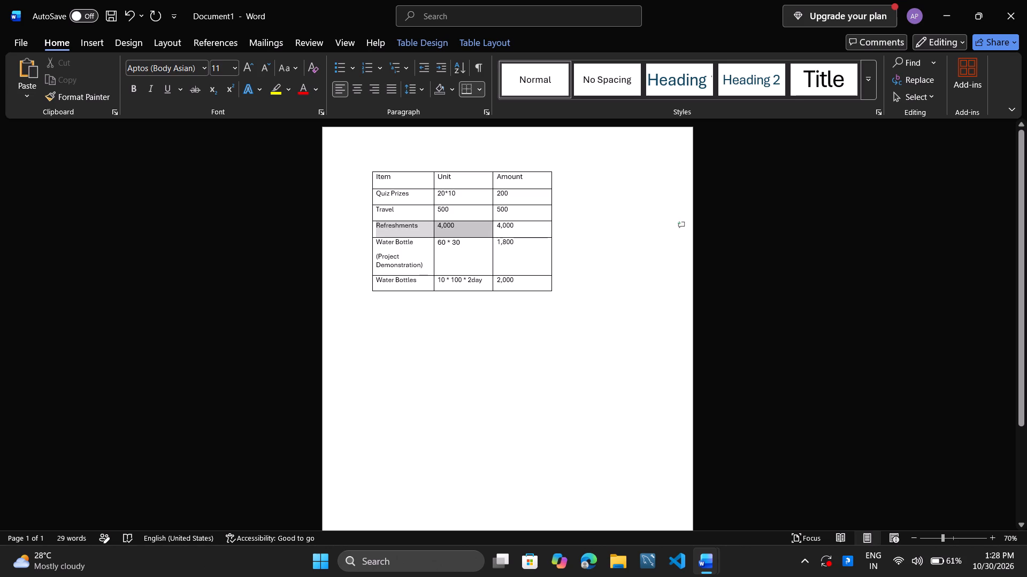
{"action": "left_click_drag", "start_coordinate": [440, 225], "coordinate": [440, 226]}
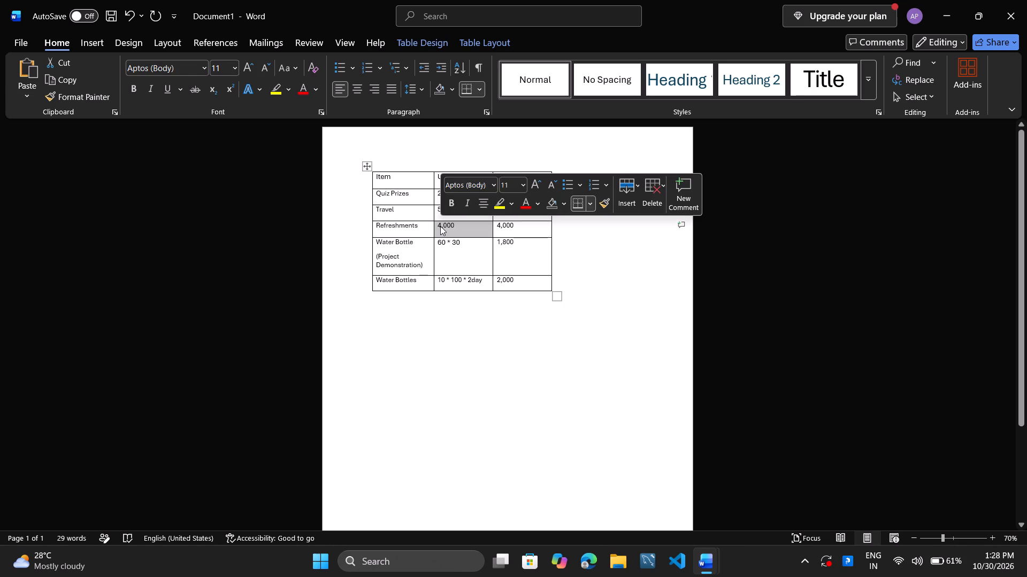
{"action": "type", "text": "70"}
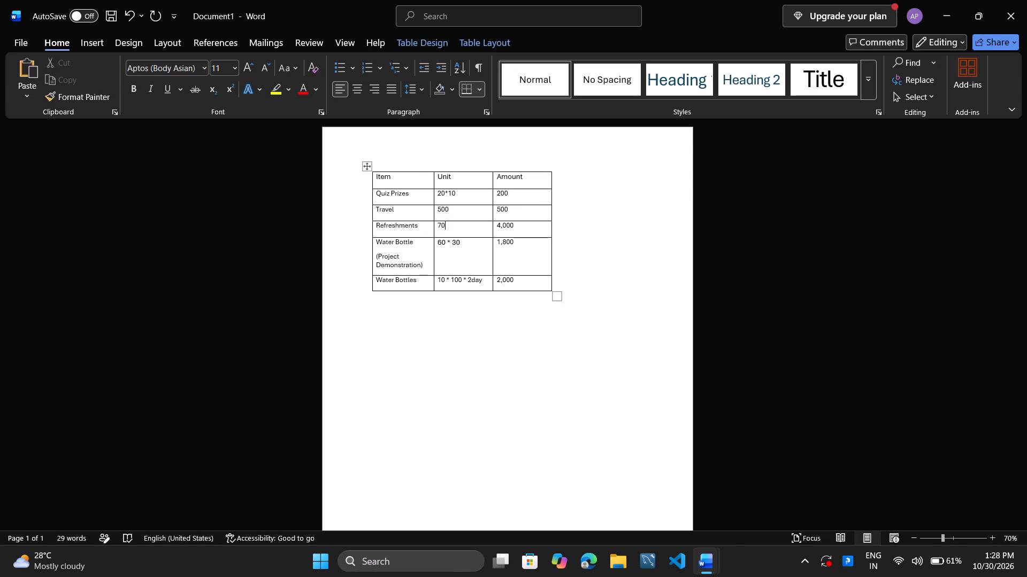
{"action": "key", "text": "space"}
{"action": "type", "text": "*"}
{"action": "key", "text": "4"}
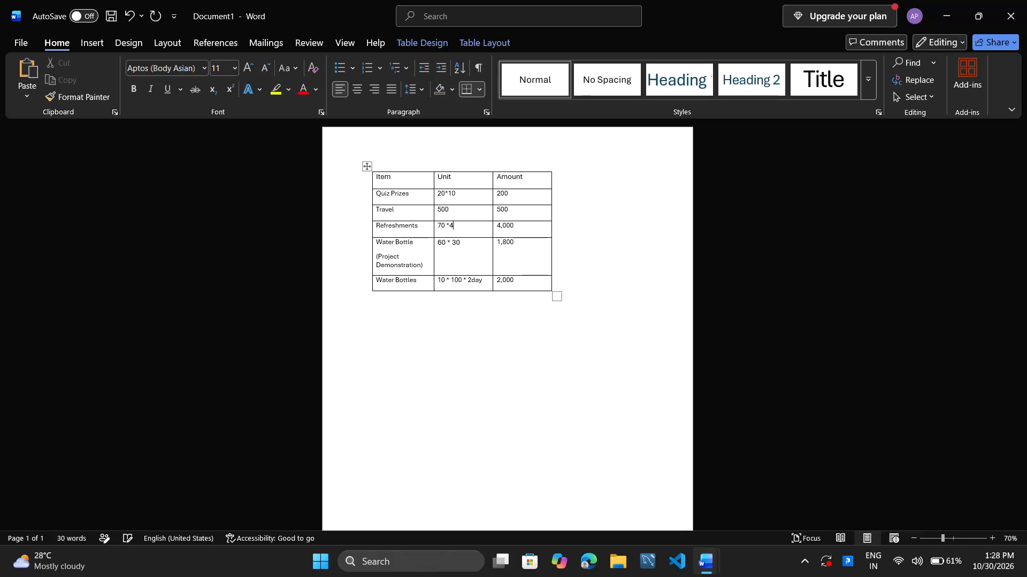
{"action": "left_click_drag", "start_coordinate": [526, 225], "coordinate": [496, 225]}
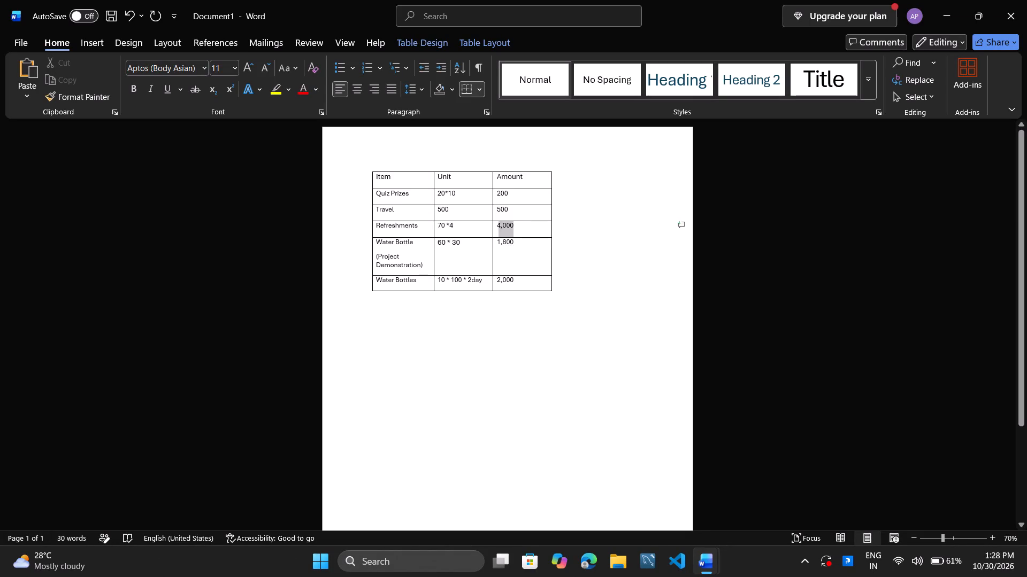
{"action": "left_click_drag", "start_coordinate": [496, 225], "coordinate": [495, 225]}
{"action": "type", "text": "280"}
{"action": "left_click", "coordinate": [520, 225]}
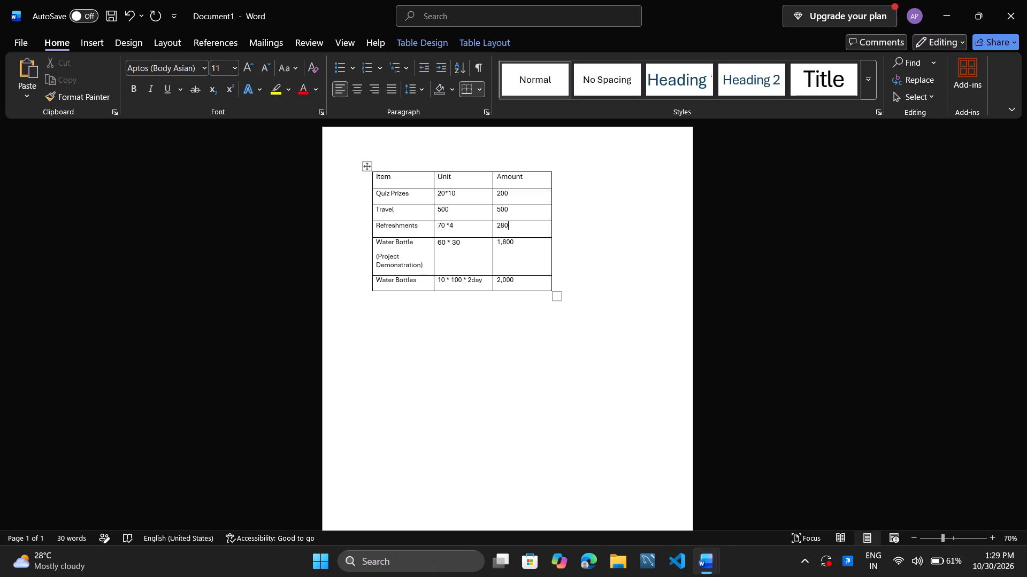
{"action": "left_click", "coordinate": [517, 229]}
Replace the Unit value in the last row, Water Bottles, with "10".
{"action": "left_click_drag", "start_coordinate": [484, 279], "coordinate": [440, 281]}
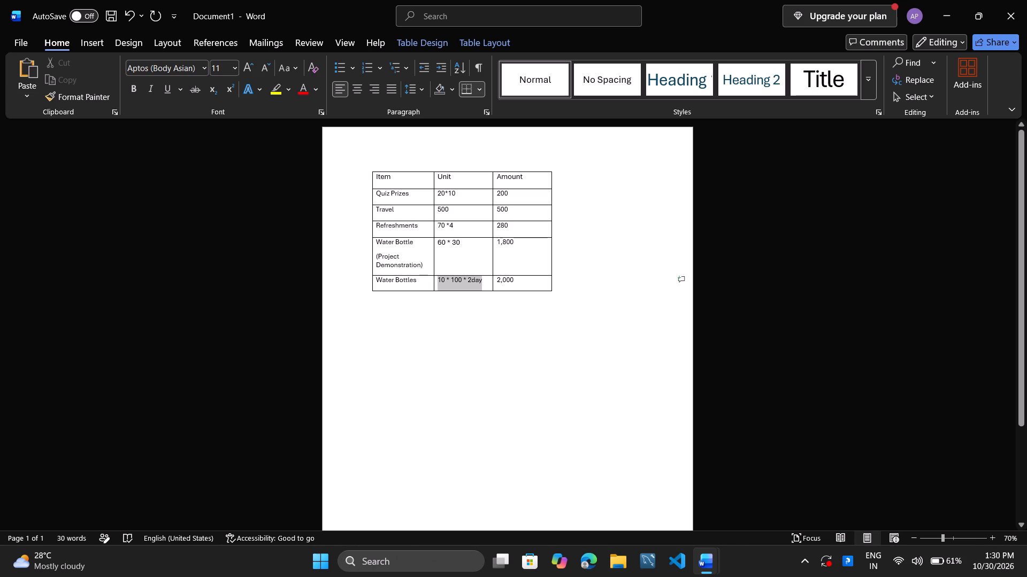
{"action": "left_click_drag", "start_coordinate": [440, 281], "coordinate": [440, 280]}
{"action": "type", "text": "10"}
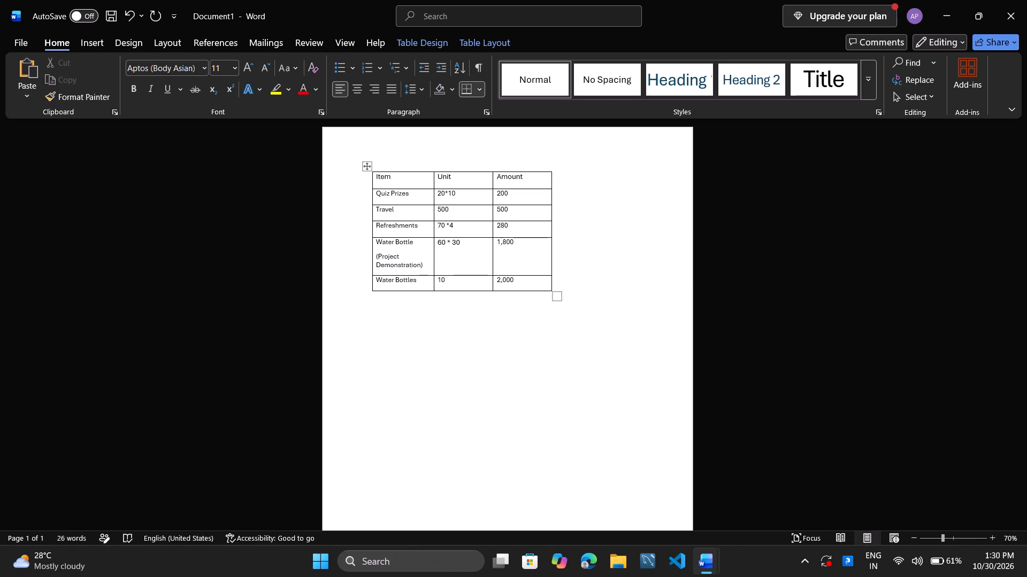
{"action": "key", "text": "space"}
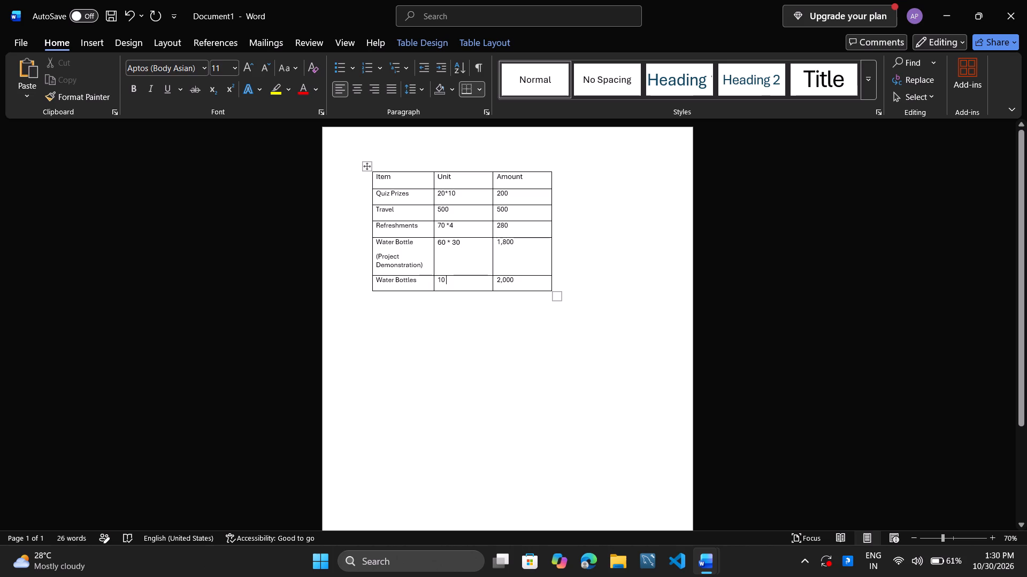
Set the Water Bottle (Project Demonstration) row's Unit to "10 *10" and its Amount to "100".
{"action": "left_click", "coordinate": [479, 245]}
{"action": "left_click_drag", "start_coordinate": [470, 245], "coordinate": [440, 243]}
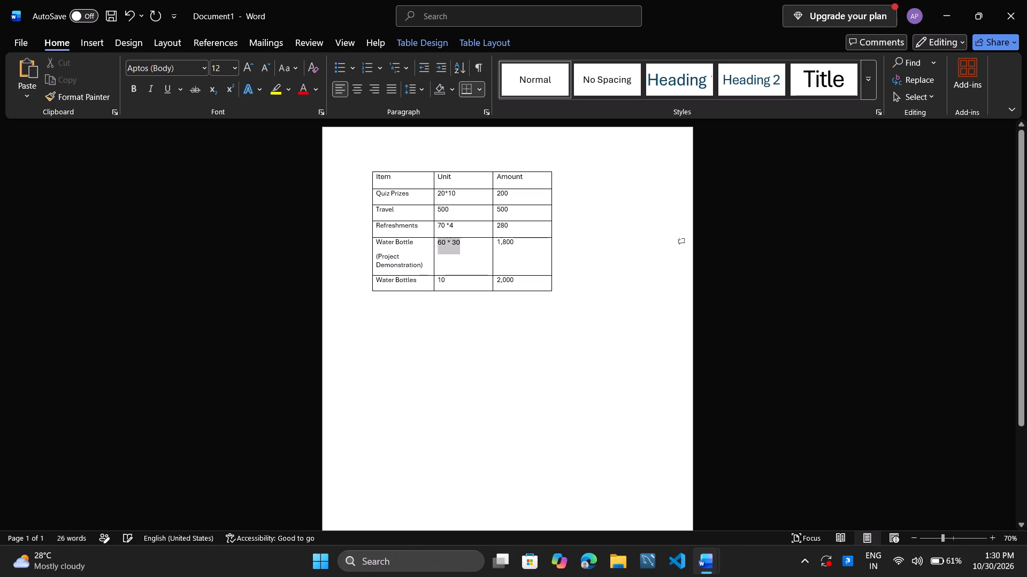
{"action": "left_click_drag", "start_coordinate": [440, 243], "coordinate": [438, 243]}
{"action": "type", "text": "10"}
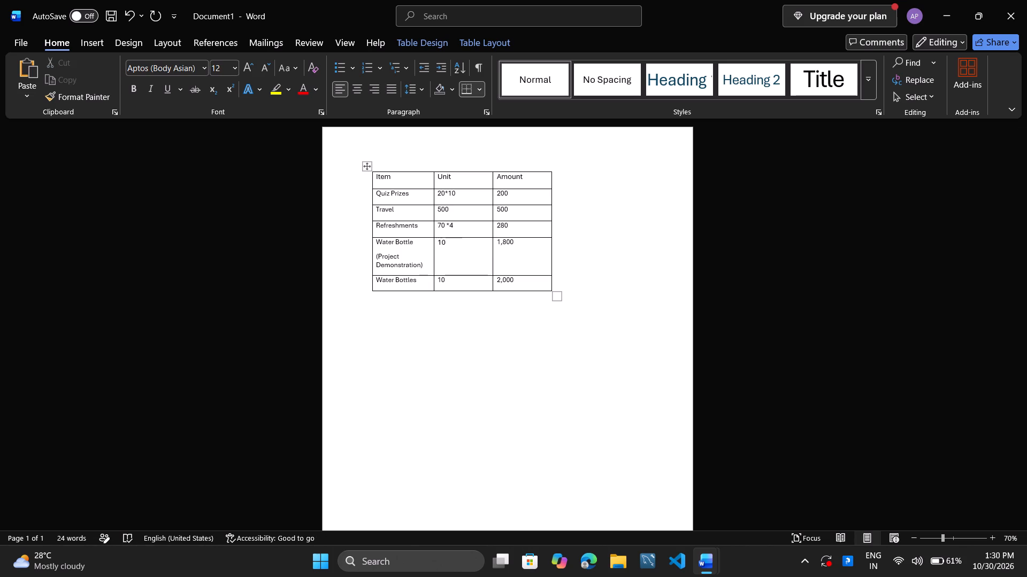
{"action": "key", "text": "space"}
{"action": "type", "text": "*1"}
{"action": "key", "text": "Right"}
{"action": "key", "text": "BackSpace"}
{"action": "key", "text": "Left"}
{"action": "key", "text": "0"}
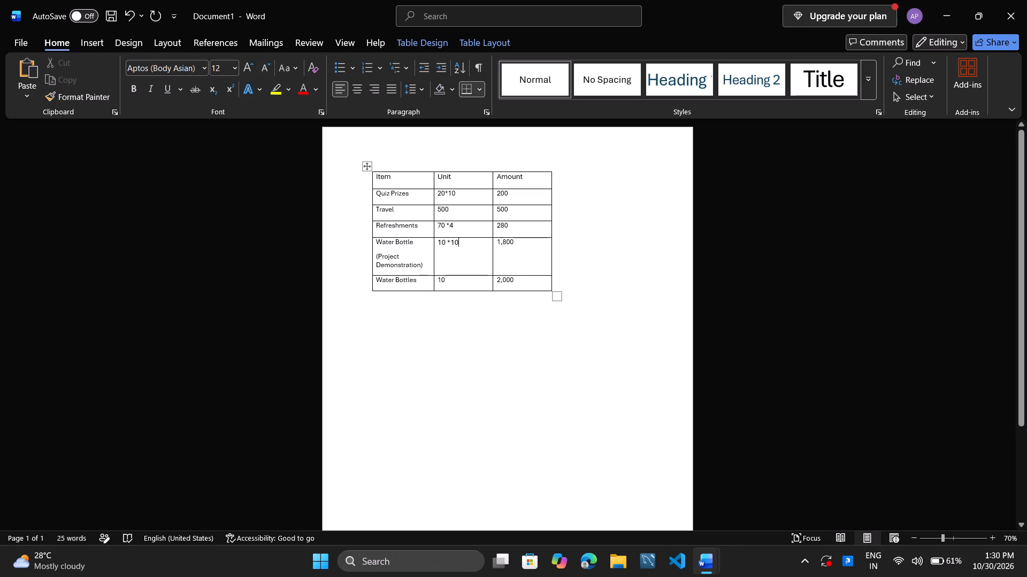
{"action": "left_click_drag", "start_coordinate": [523, 243], "coordinate": [494, 240]}
{"action": "type", "text": "100"}
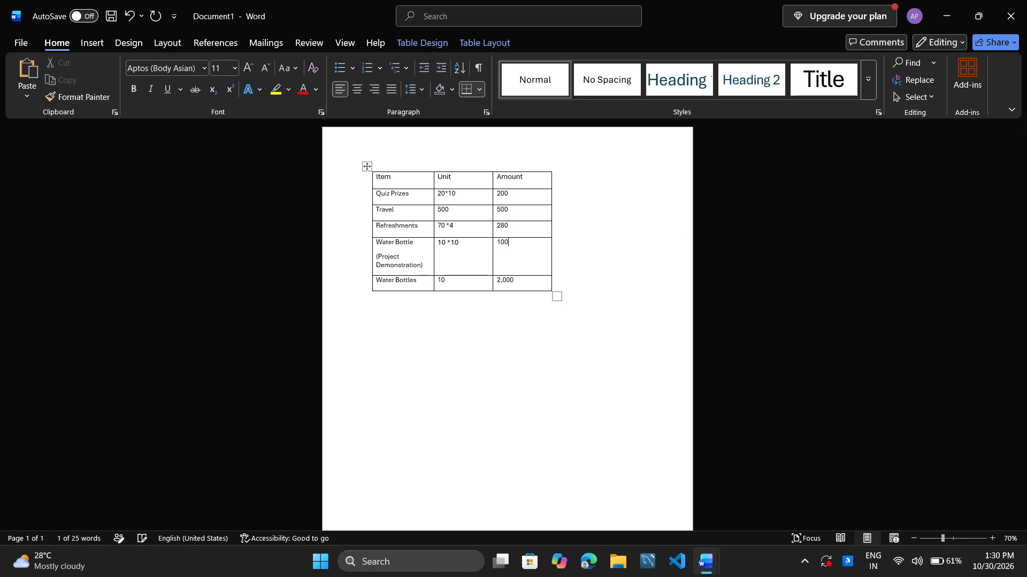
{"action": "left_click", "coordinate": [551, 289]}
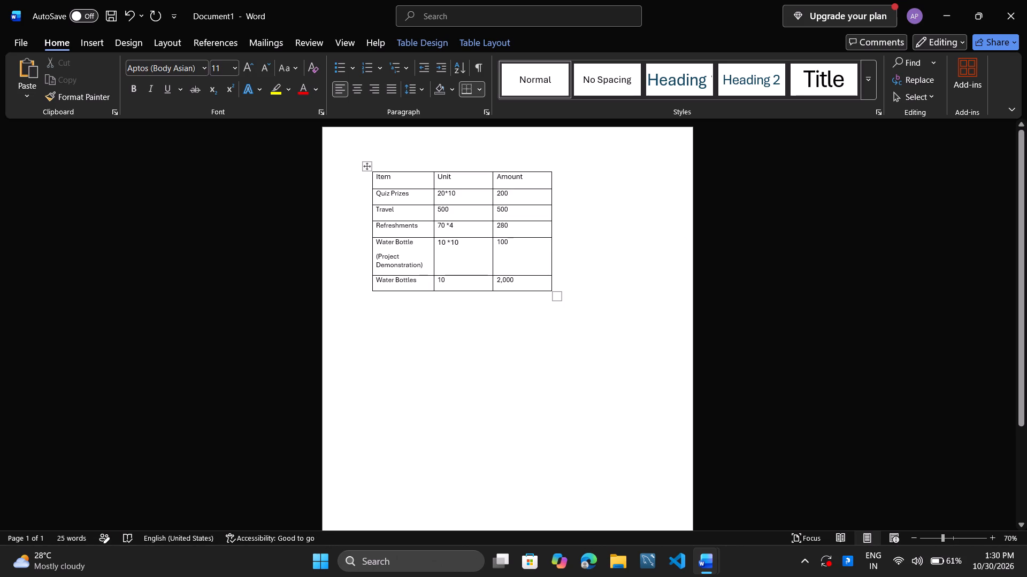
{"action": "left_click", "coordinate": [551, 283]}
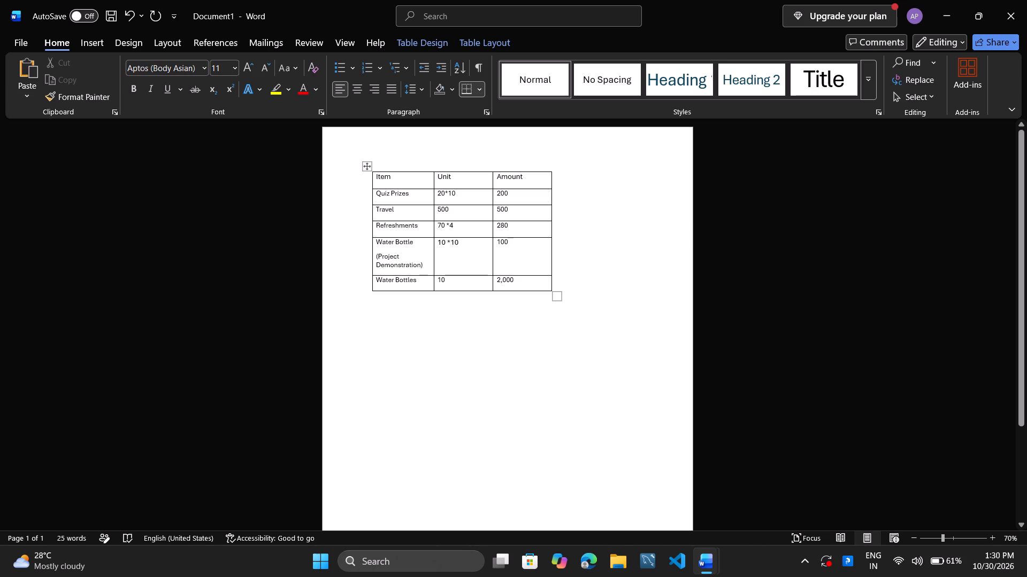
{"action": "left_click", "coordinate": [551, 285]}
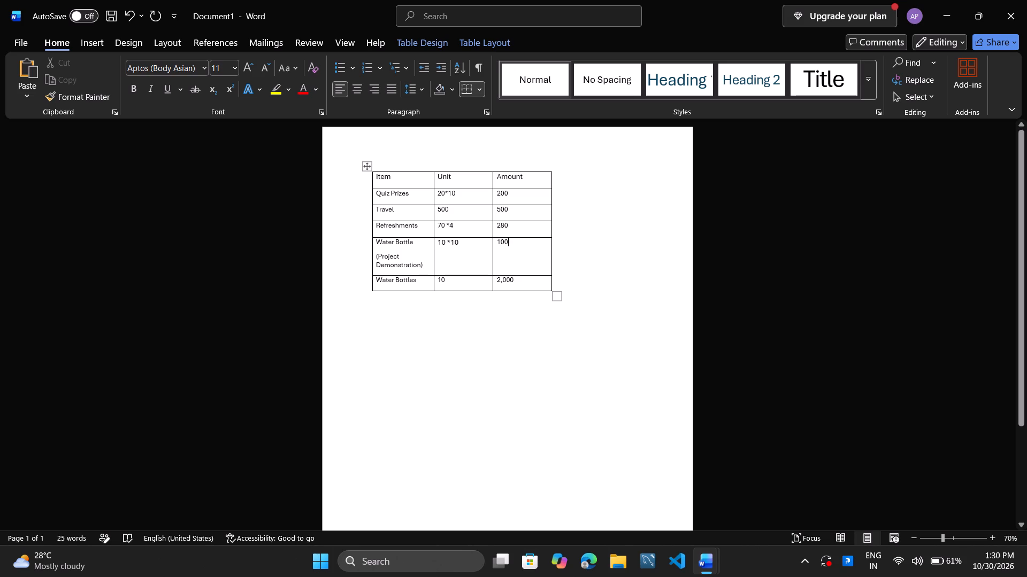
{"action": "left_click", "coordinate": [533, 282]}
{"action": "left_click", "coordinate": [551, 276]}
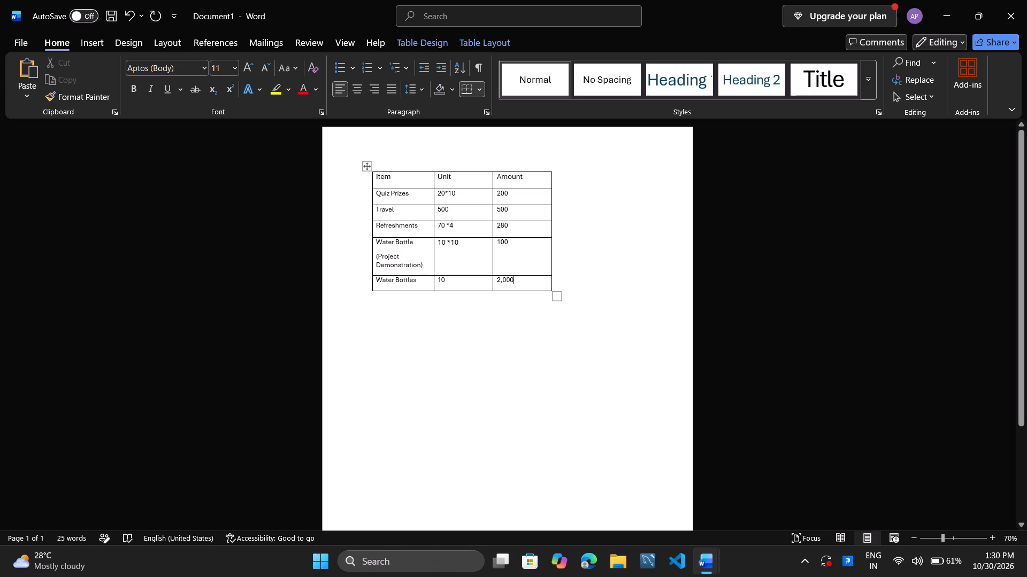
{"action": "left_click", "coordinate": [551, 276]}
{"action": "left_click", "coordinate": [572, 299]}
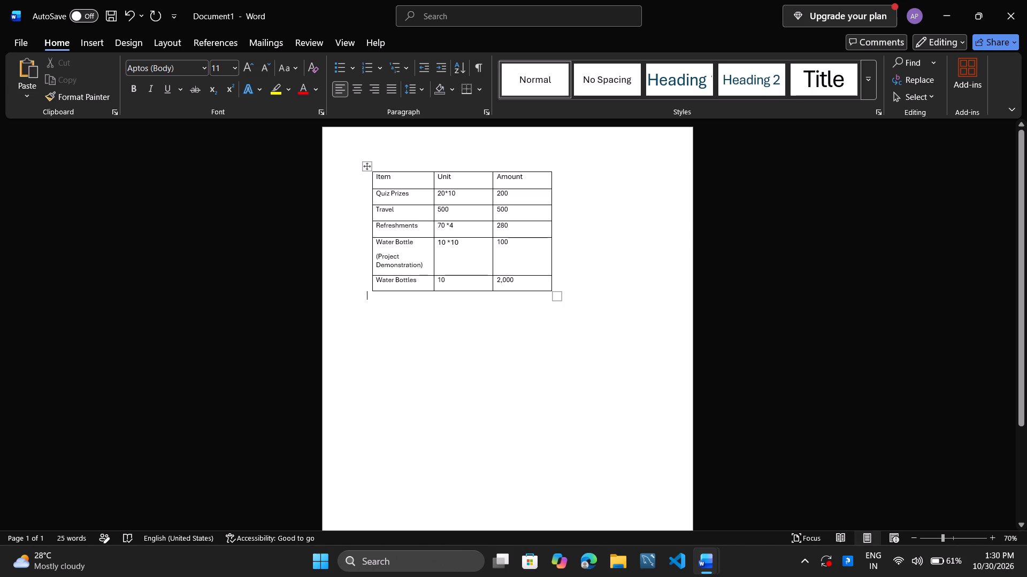
Clear the Water Bottles row at the end of the budget table and delete that row.
{"action": "left_click", "coordinate": [545, 277]}
{"action": "right_click", "coordinate": [545, 277]}
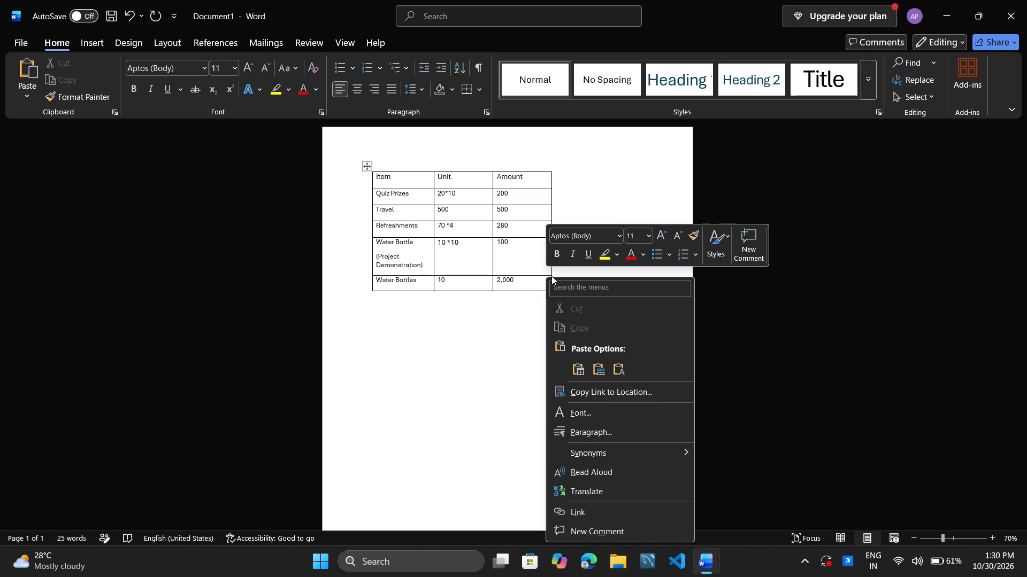
{"action": "left_click", "coordinate": [768, 389]}
{"action": "left_click_drag", "start_coordinate": [537, 283], "coordinate": [446, 290]}
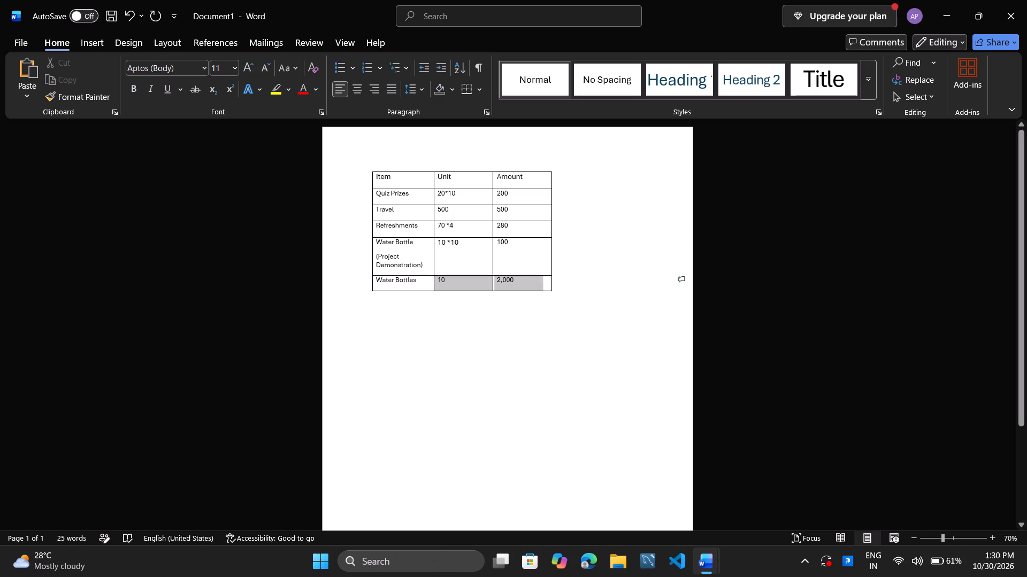
{"action": "left_click_drag", "start_coordinate": [446, 290], "coordinate": [346, 290]}
{"action": "key", "text": "Delete"}
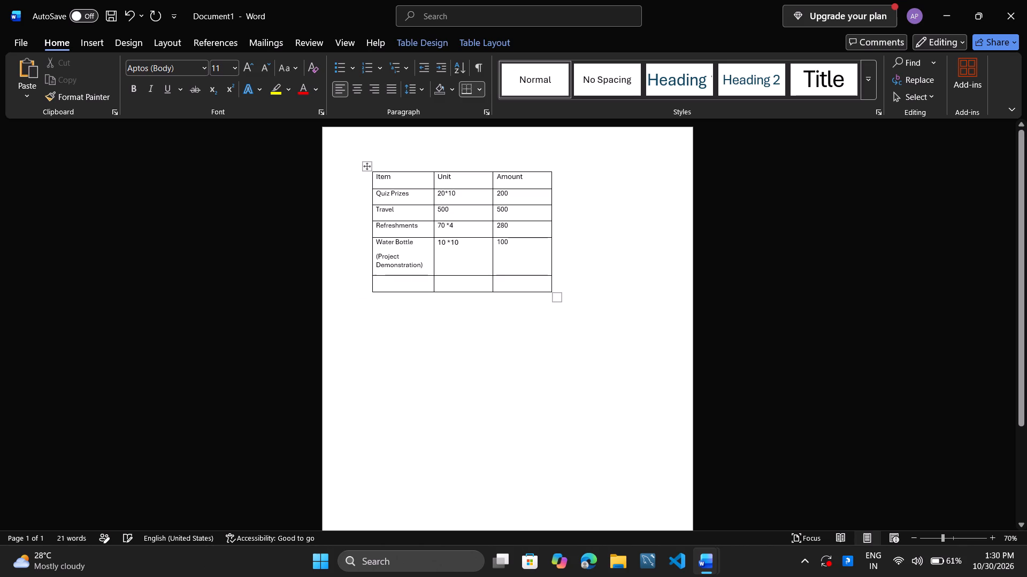
{"action": "right_click", "coordinate": [553, 282]}
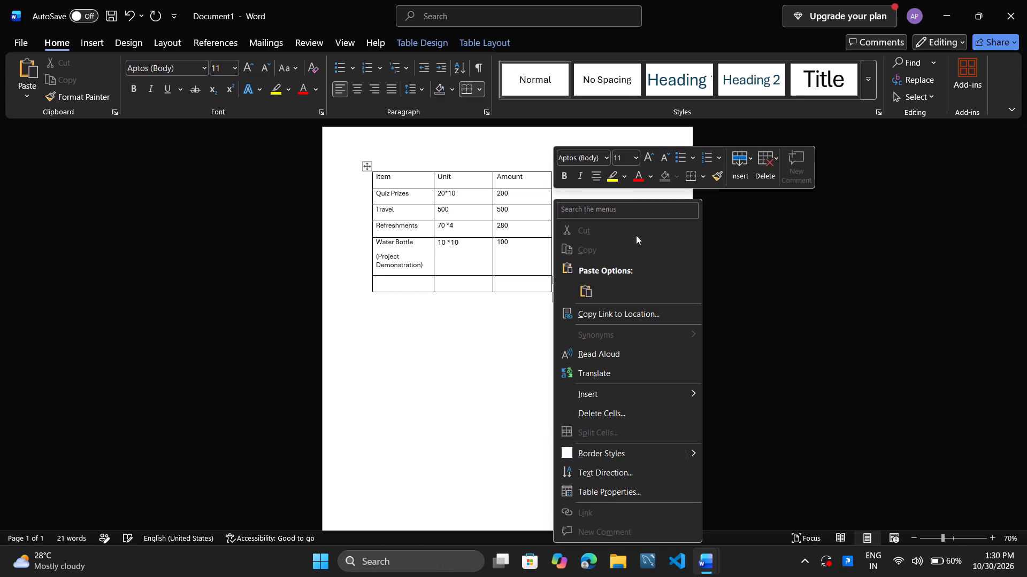
{"action": "left_click", "coordinate": [763, 170]}
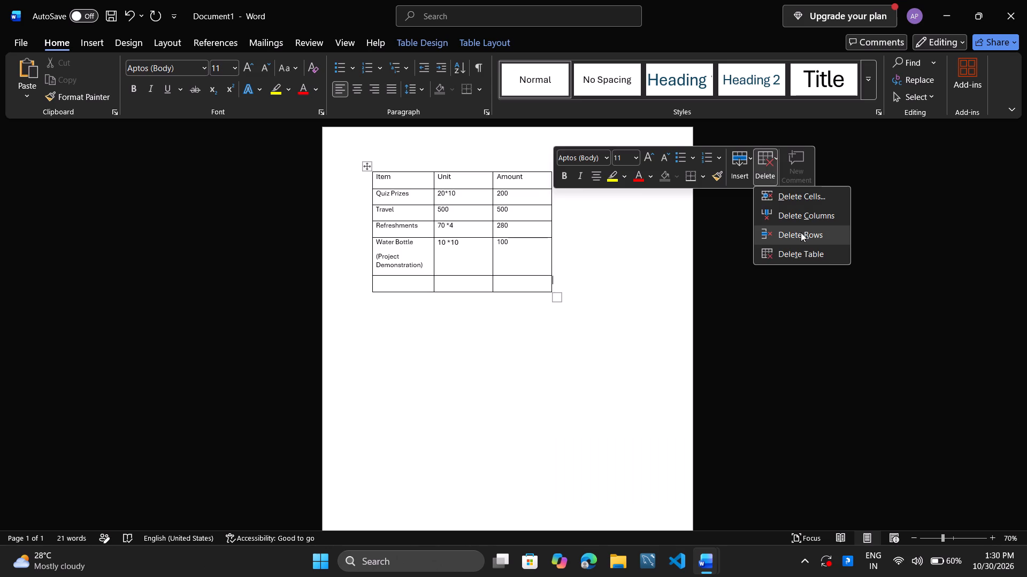
{"action": "left_click", "coordinate": [801, 232]}
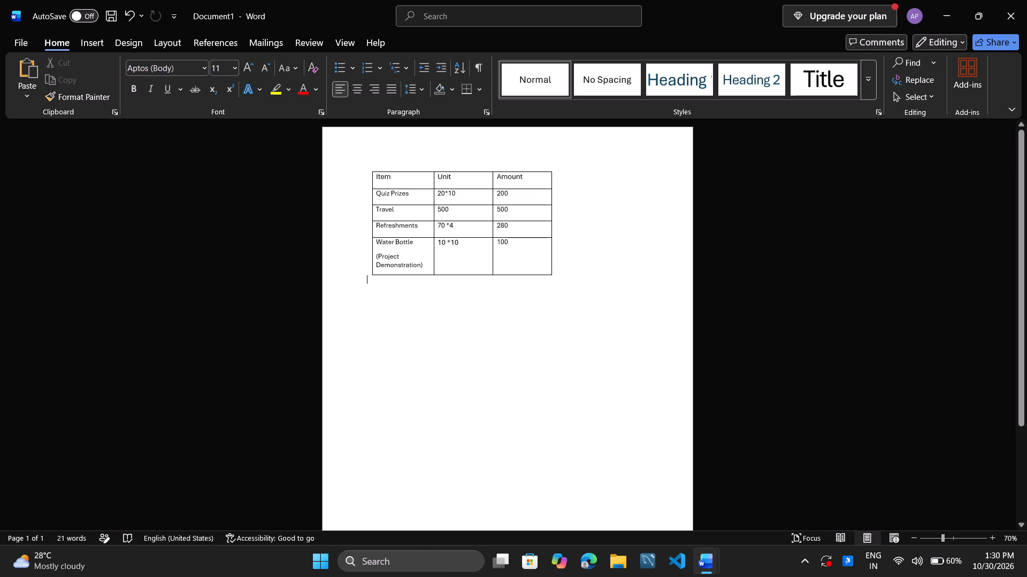
Add the text "Total Amount" on its own line below the budget table, leaving a blank line above it.
{"action": "key", "text": "Return"}
{"action": "key", "text": "Return"}
{"action": "type", "text": "Total AM<ount"}
{"action": "key", "text": "shift+BackSpace"}
{"action": "key", "text": "BackSpace"}
{"action": "key", "text": "BackSpace"}
{"action": "key", "text": "BackSpace"}
{"action": "key", "text": "BackSpace"}
{"action": "key", "text": "BackSpace"}
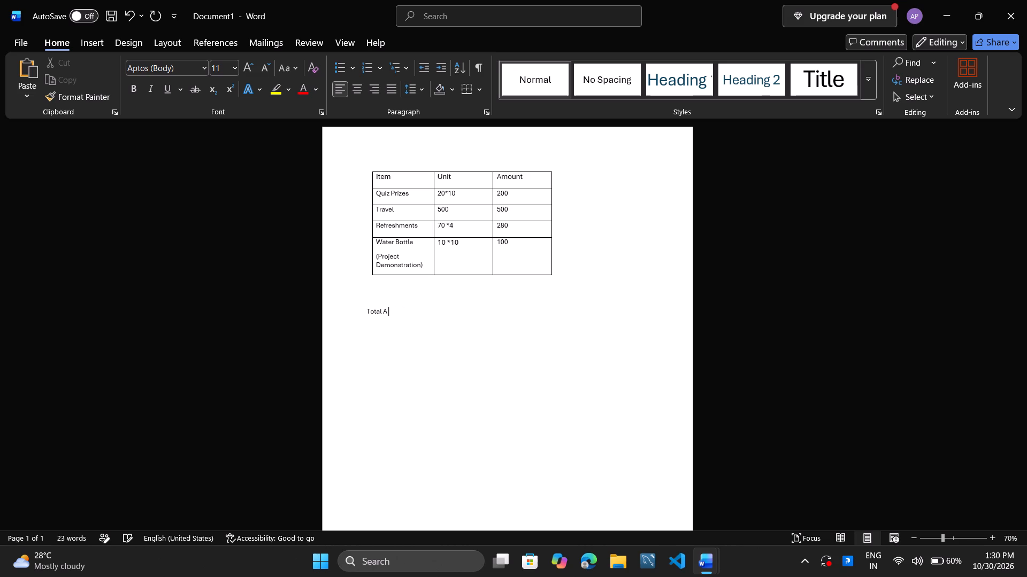
{"action": "type", "text": "mount"}
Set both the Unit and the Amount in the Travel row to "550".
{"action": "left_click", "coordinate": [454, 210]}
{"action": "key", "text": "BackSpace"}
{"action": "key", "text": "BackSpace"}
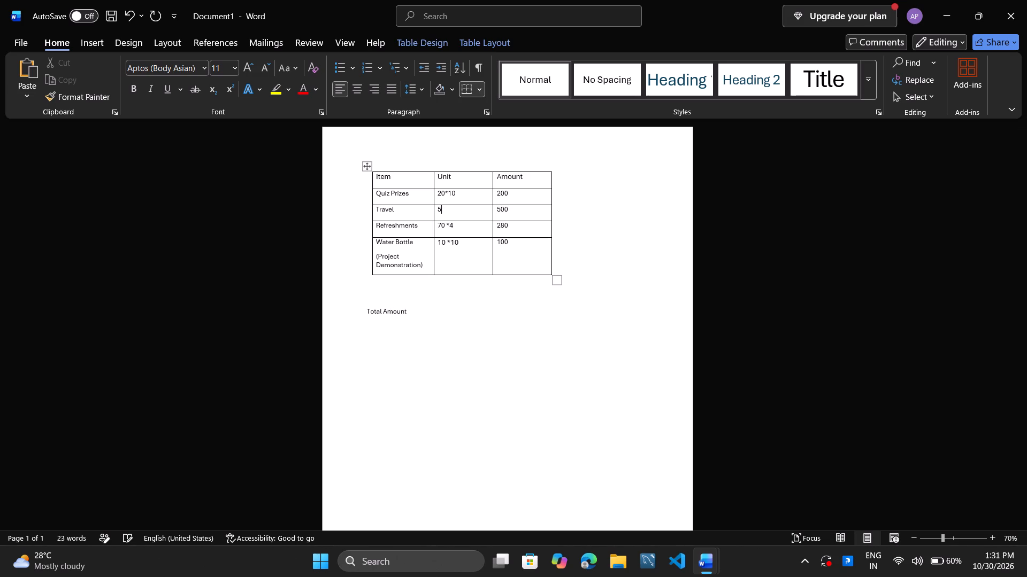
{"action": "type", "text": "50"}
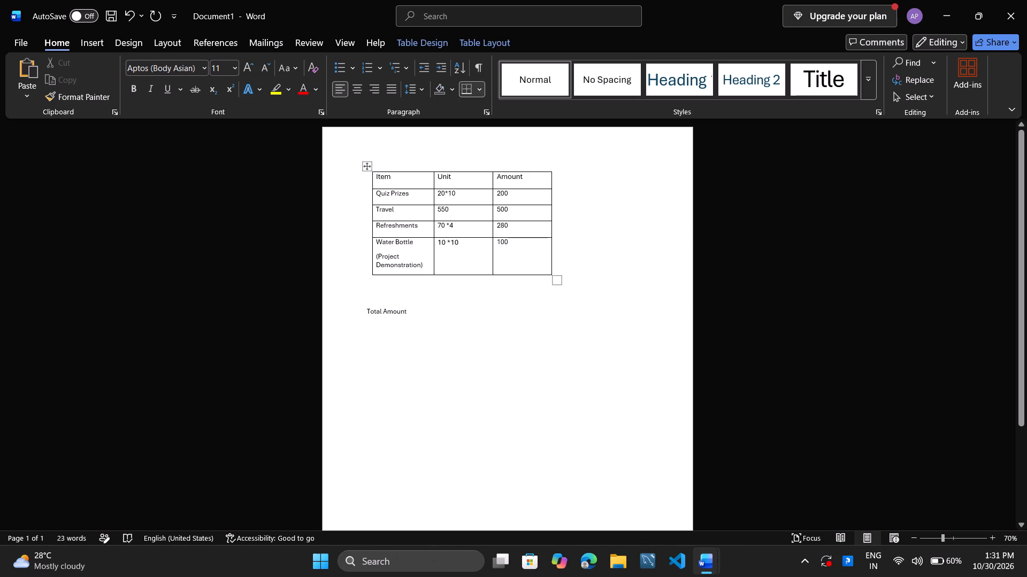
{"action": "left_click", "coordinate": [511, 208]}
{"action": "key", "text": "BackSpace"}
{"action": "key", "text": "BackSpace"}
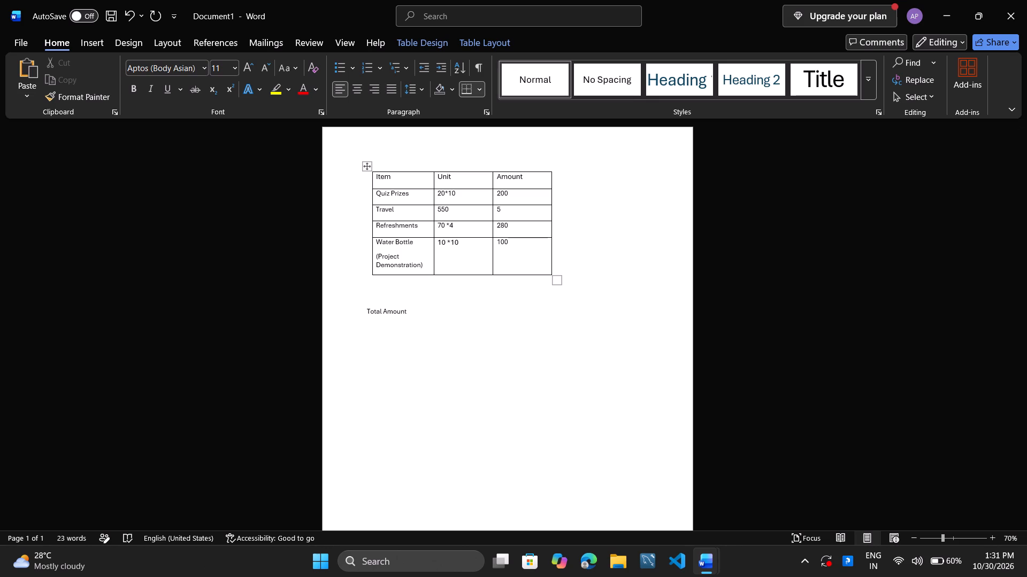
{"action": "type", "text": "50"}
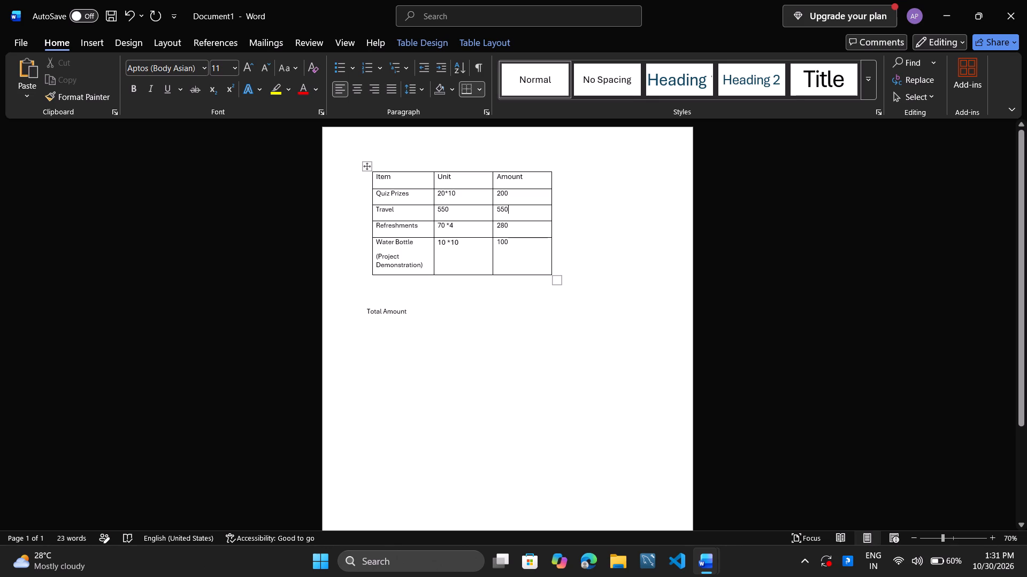
Change the Refreshments row's Unit to "80 *4" and its Amount to "320".
{"action": "left_click", "coordinate": [465, 229]}
{"action": "left_click", "coordinate": [444, 225]}
{"action": "left_click", "coordinate": [459, 240]}
{"action": "left_click", "coordinate": [440, 224]}
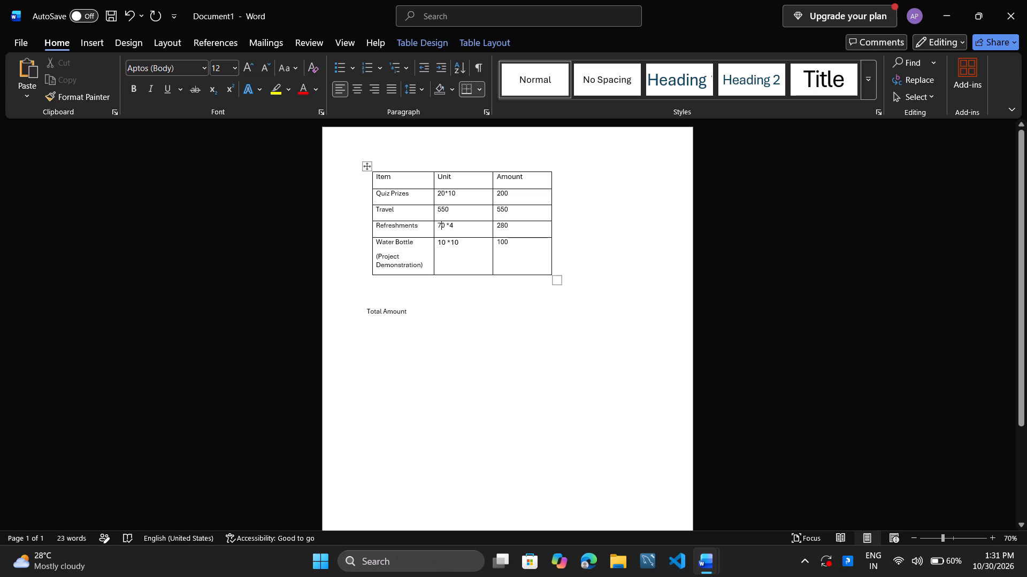
{"action": "key", "text": "BackSpace"}
{"action": "key", "text": "8"}
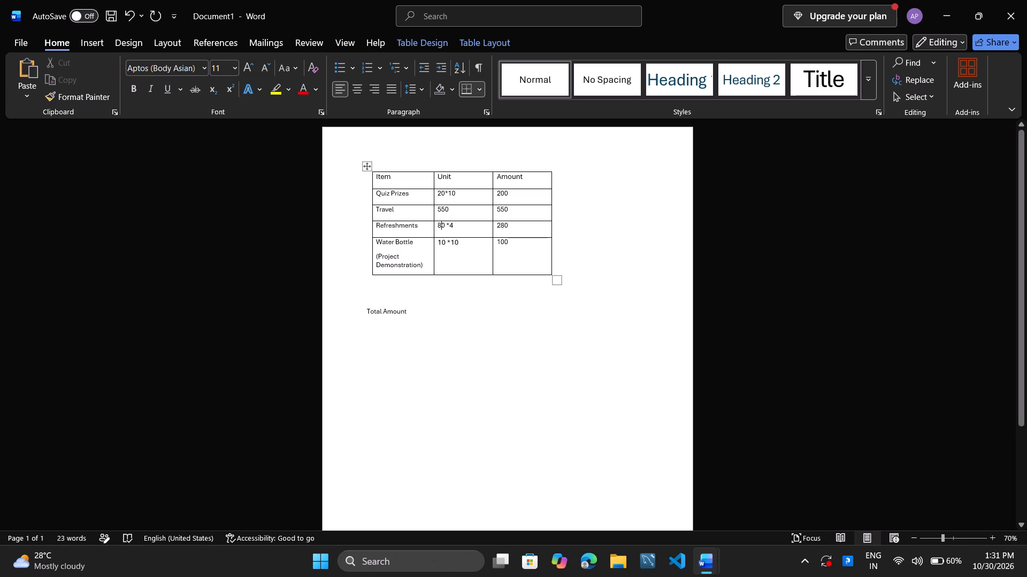
{"action": "left_click", "coordinate": [518, 224]}
{"action": "key", "text": "BackSpace"}
{"action": "key", "text": "BackSpace"}
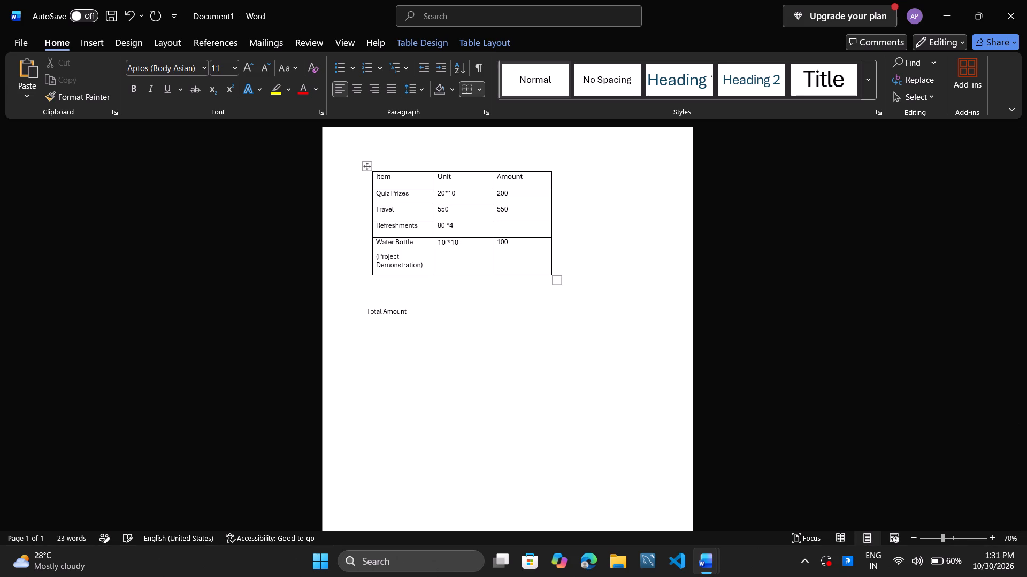
{"action": "key", "text": "BackSpace"}
{"action": "type", "text": "320"}
Remove the extra blank line above "Total Amount" and add a colon and a space after the label.
{"action": "left_click", "coordinate": [506, 266]}
{"action": "left_click", "coordinate": [485, 269]}
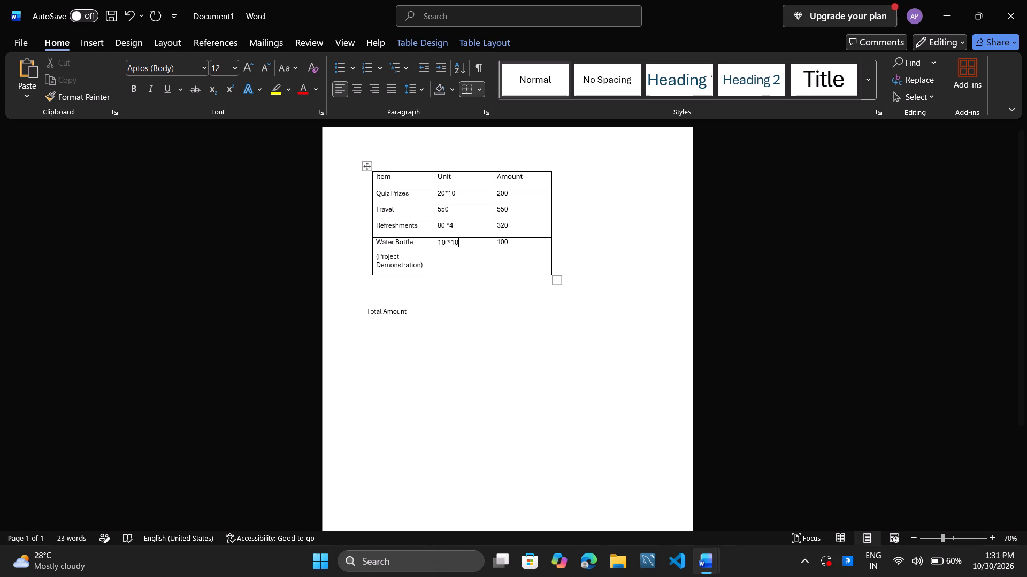
{"action": "left_click", "coordinate": [408, 297]}
{"action": "key", "text": "Delete"}
{"action": "left_click", "coordinate": [420, 293]}
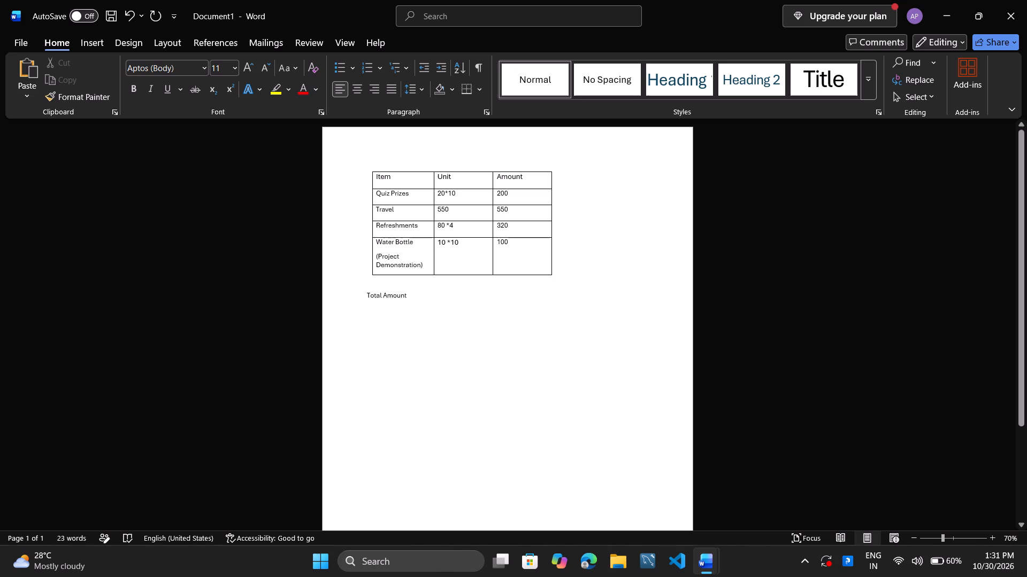
{"action": "type", "text": ":"}
{"action": "key", "text": "space"}
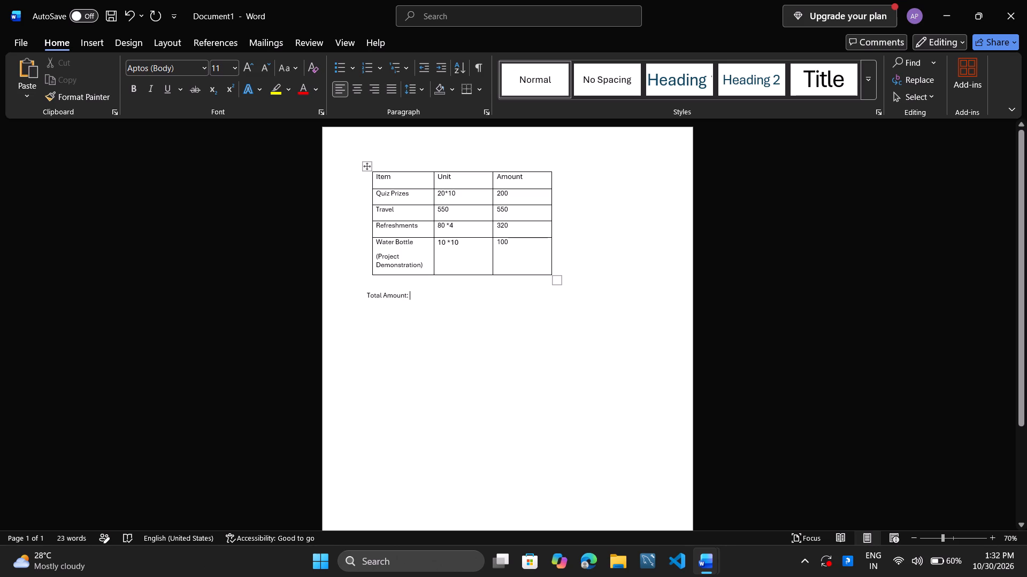
Set both the Unit and the Amount in the Travel row to "600".
{"action": "left_click", "coordinate": [449, 208]}
{"action": "key", "text": "BackSpace"}
{"action": "key", "text": "BackSpace"}
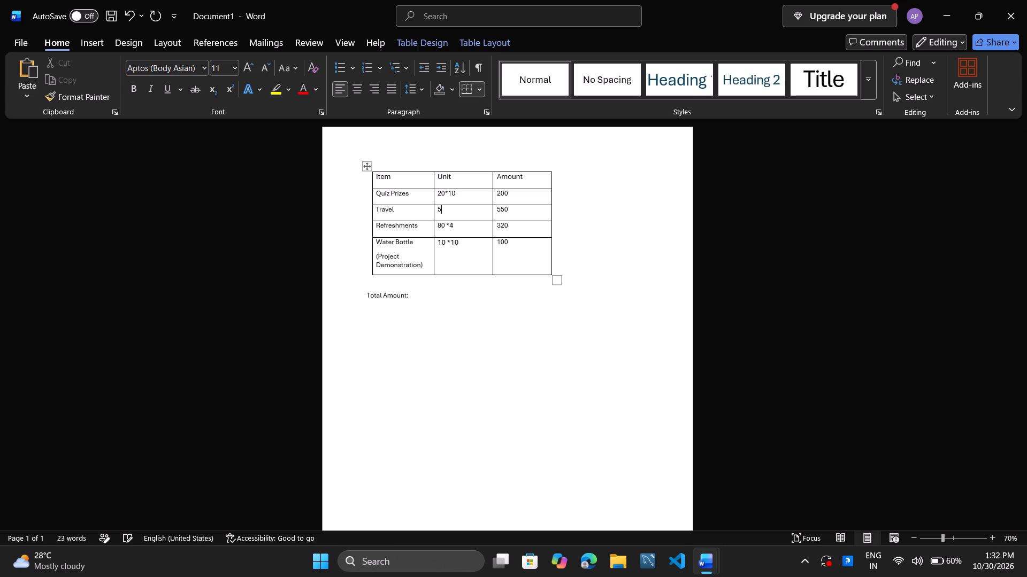
{"action": "key", "text": "BackSpace"}
{"action": "type", "text": "600"}
{"action": "left_click", "coordinate": [516, 209]}
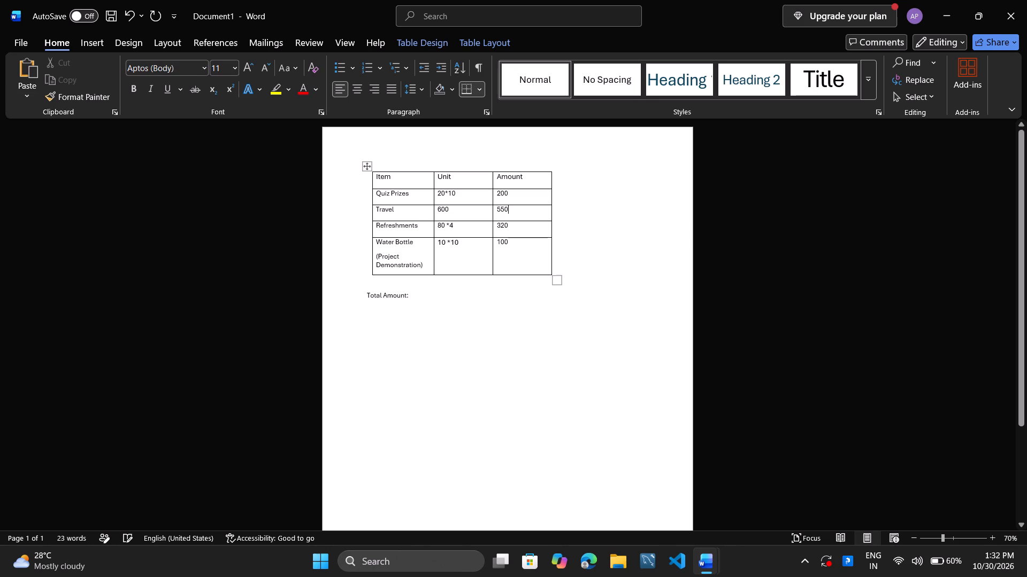
{"action": "key", "text": "BackSpace"}
{"action": "key", "text": "BackSpace"}
{"action": "key", "text": "BackSpace"}
{"action": "type", "text": "600"}
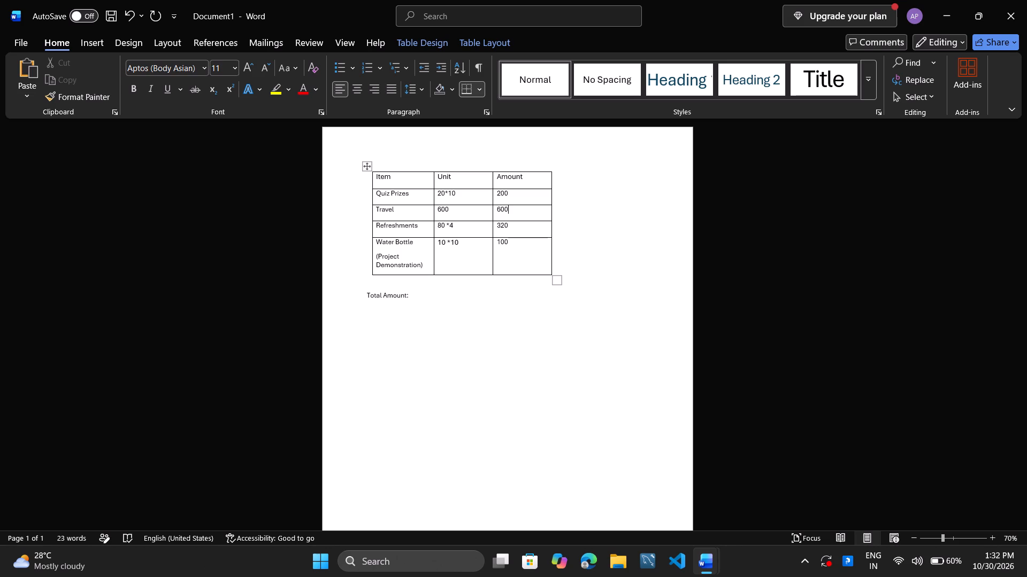
Enter "1220" after the "Total Amount:" label below the table.
{"action": "left_click", "coordinate": [419, 300]}
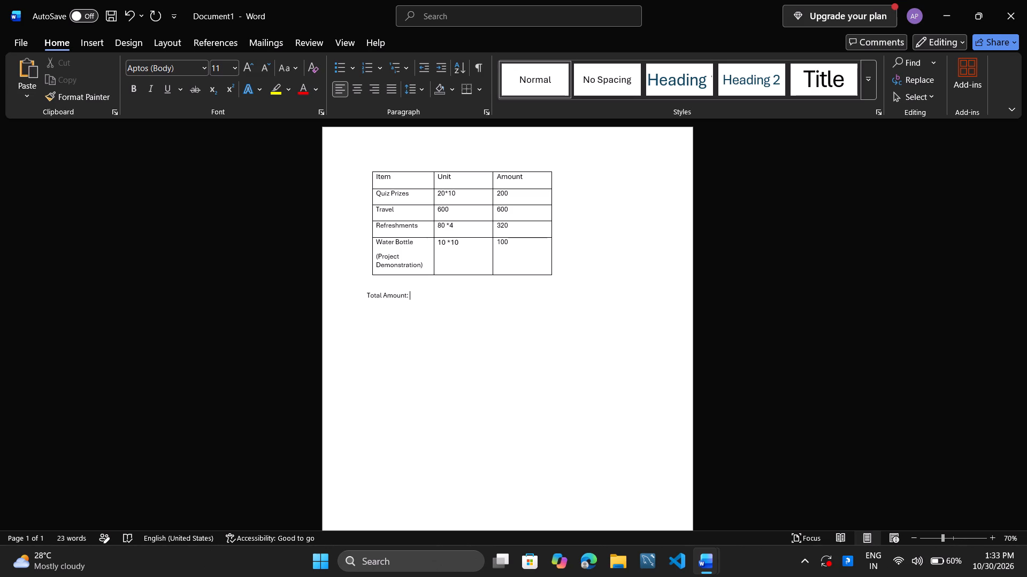
{"action": "type", "text": "1220"}
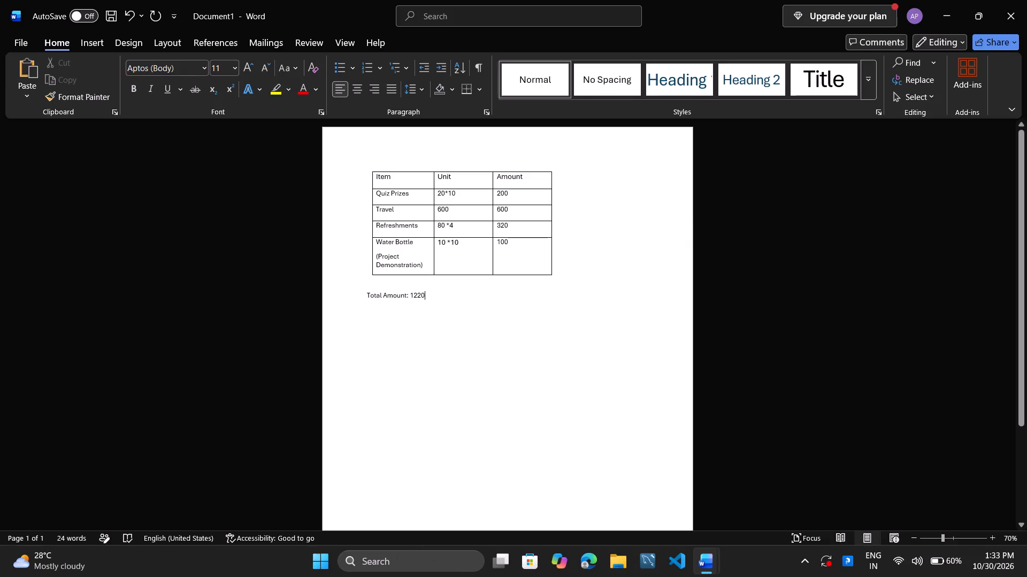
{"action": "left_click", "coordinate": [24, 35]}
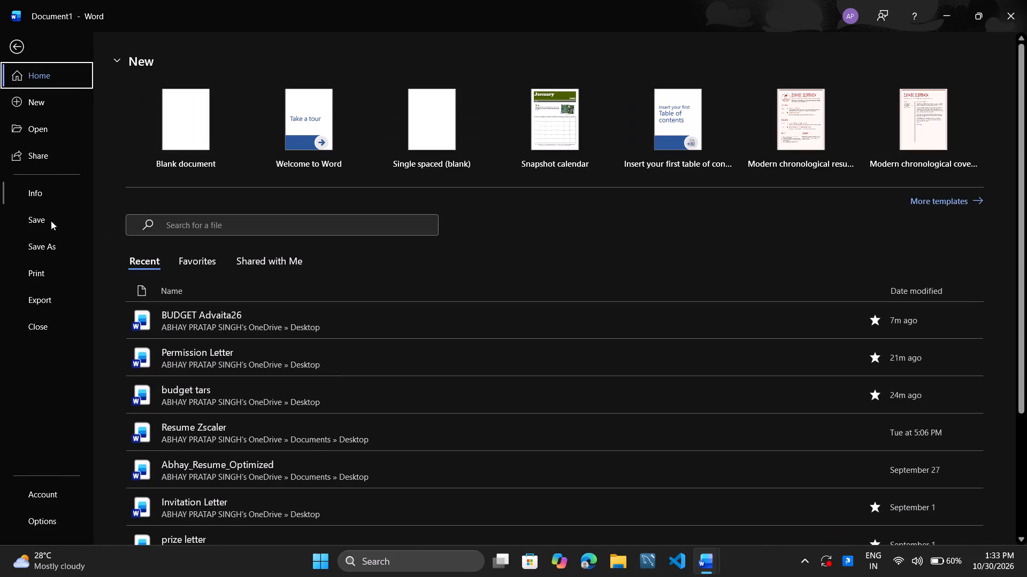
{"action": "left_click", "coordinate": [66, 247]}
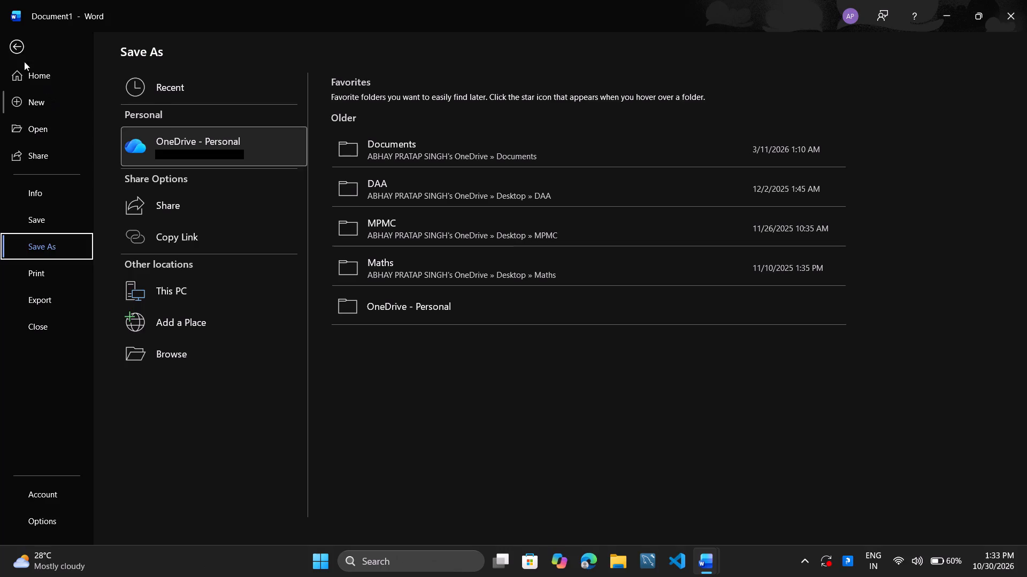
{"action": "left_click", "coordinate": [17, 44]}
Print one copy of the whole budget table document using Microsoft Print to PDF.
{"action": "left_click", "coordinate": [12, 34]}
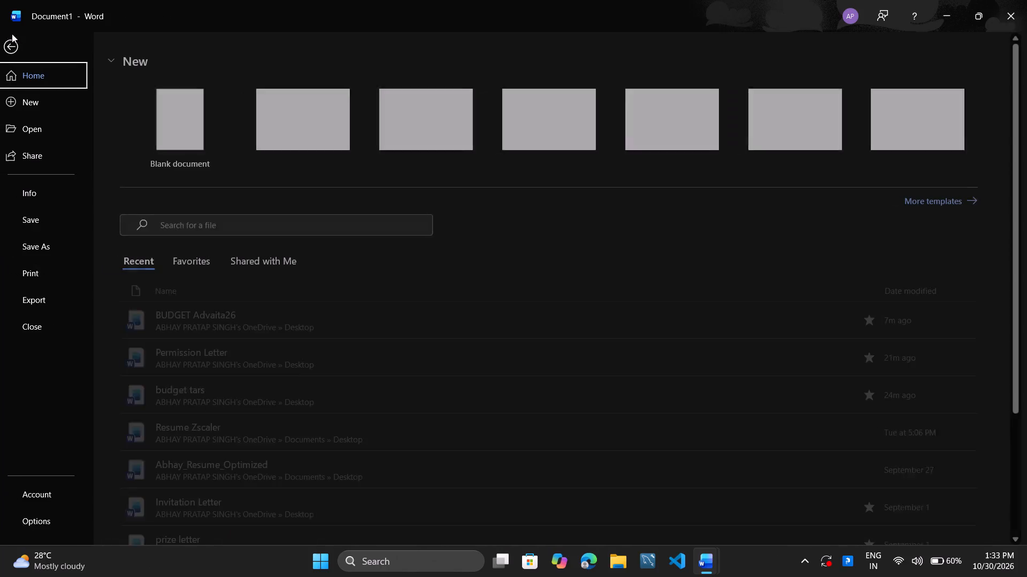
{"action": "left_click", "coordinate": [65, 272]}
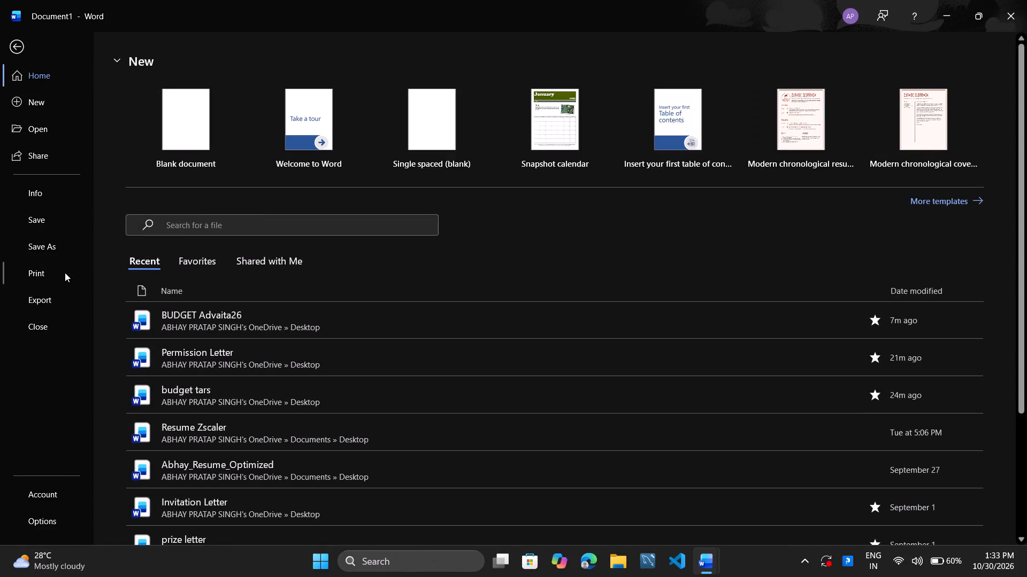
{"action": "double_click", "coordinate": [65, 272]}
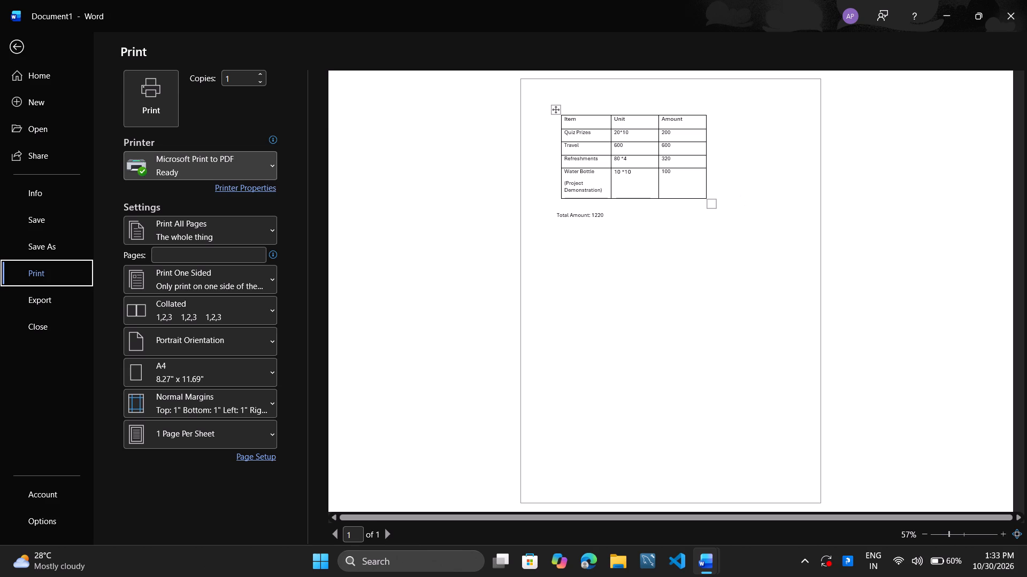
{"action": "scroll", "coordinate": [777, 362], "scroll_direction": "down", "scroll_amount": 3}
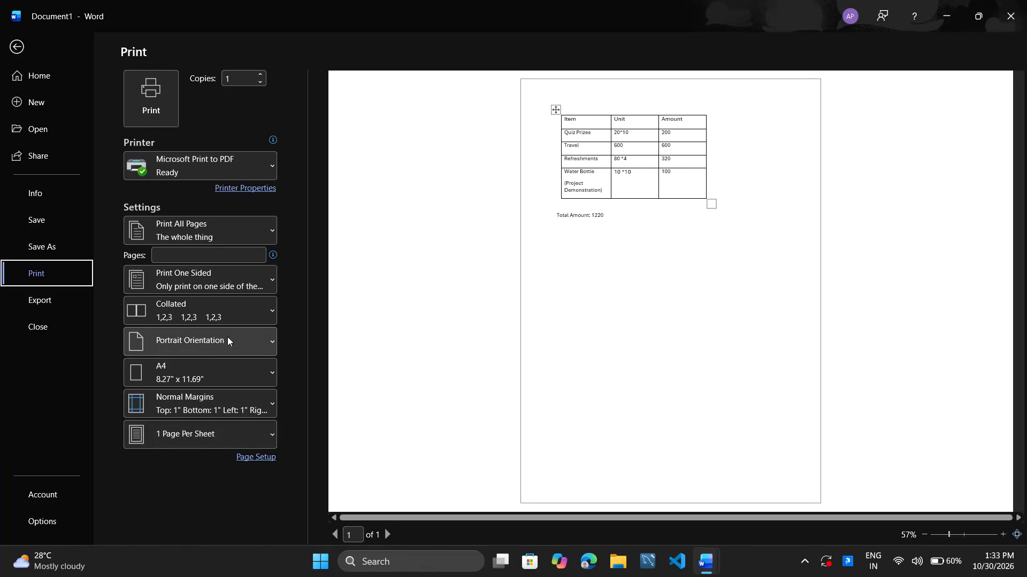
{"action": "scroll", "coordinate": [227, 337], "scroll_direction": "down", "scroll_amount": 2}
{"action": "left_click", "coordinate": [221, 162]}
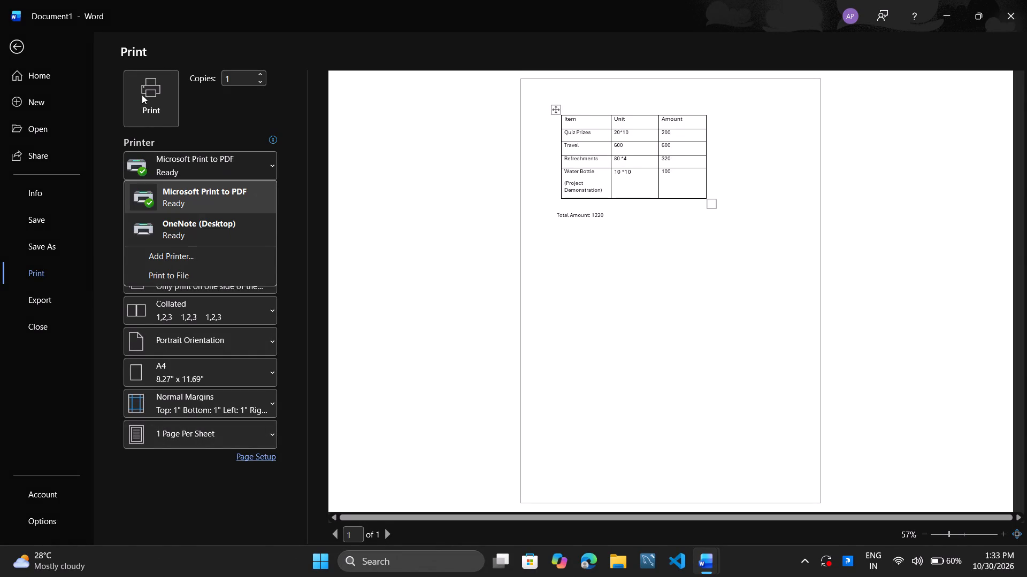
{"action": "left_click", "coordinate": [142, 95]}
{"action": "left_click", "coordinate": [142, 95]}
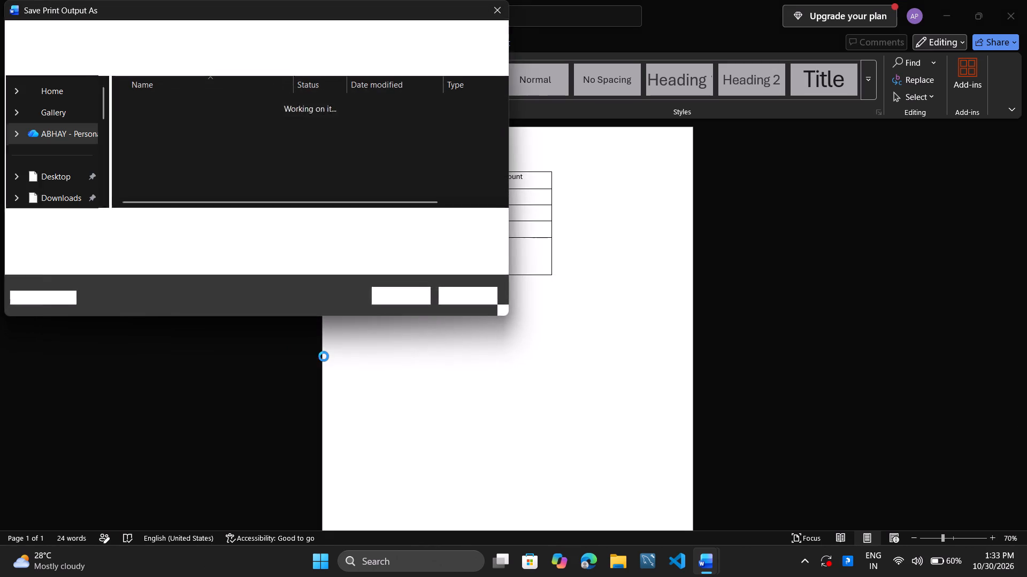
Save the print output to the Desktop as a PDF document named "school budget".
{"action": "left_click", "coordinate": [149, 221]}
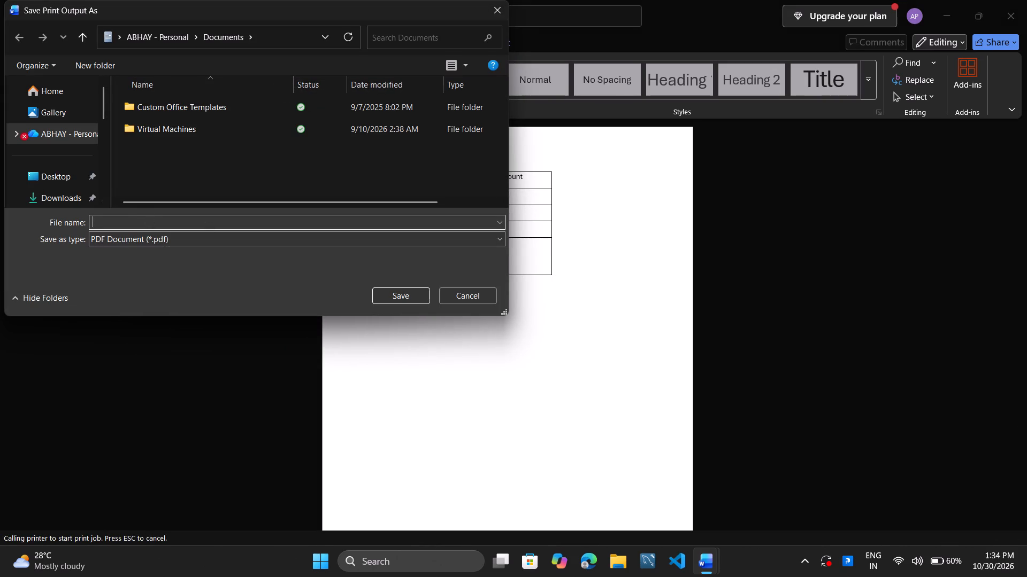
{"action": "type", "text": "schi"}
{"action": "key", "text": "BackSpace"}
{"action": "type", "text": "ool budget"}
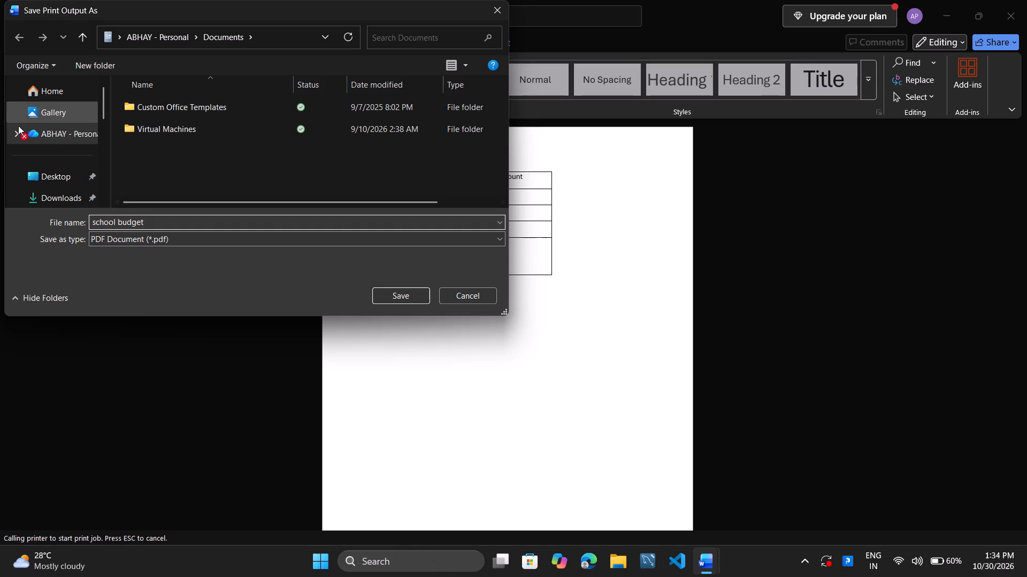
{"action": "left_click", "coordinate": [60, 175]}
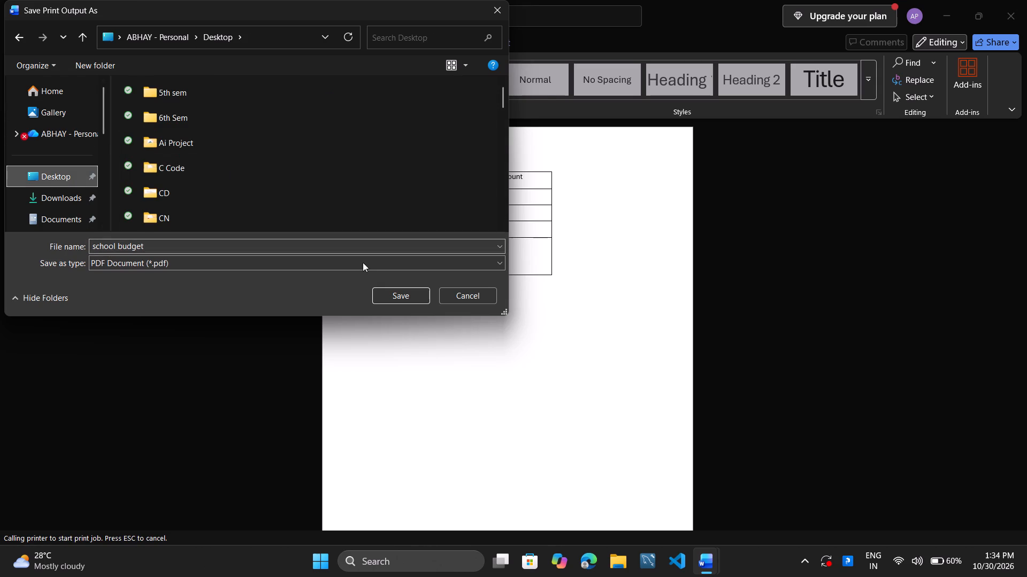
{"action": "left_click", "coordinate": [396, 297]}
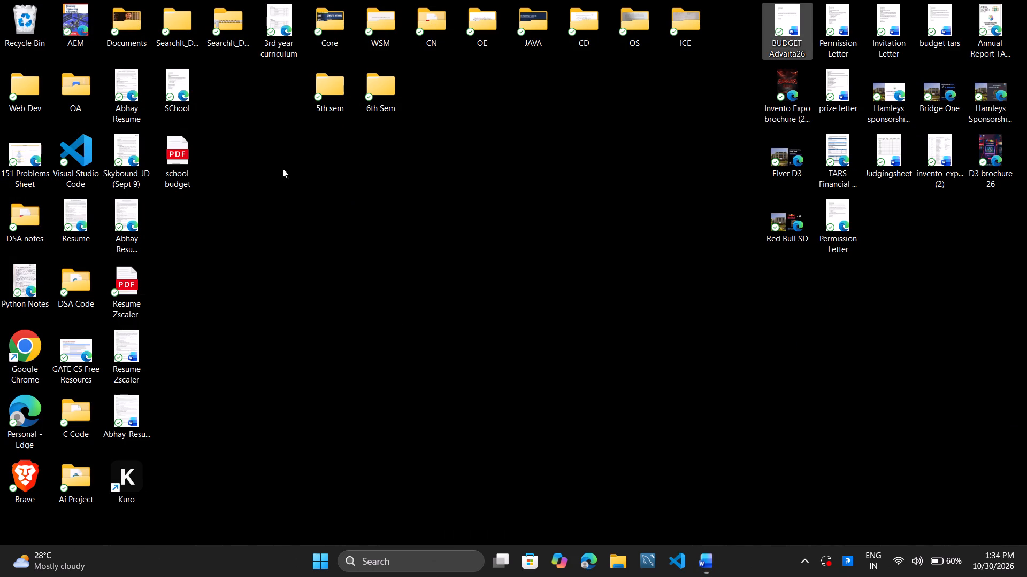
Open the "school budget" PDF from the desktop to check its table and total, closing it after each viewing.
{"action": "left_click", "coordinate": [214, 144]}
{"action": "double_click", "coordinate": [177, 162]}
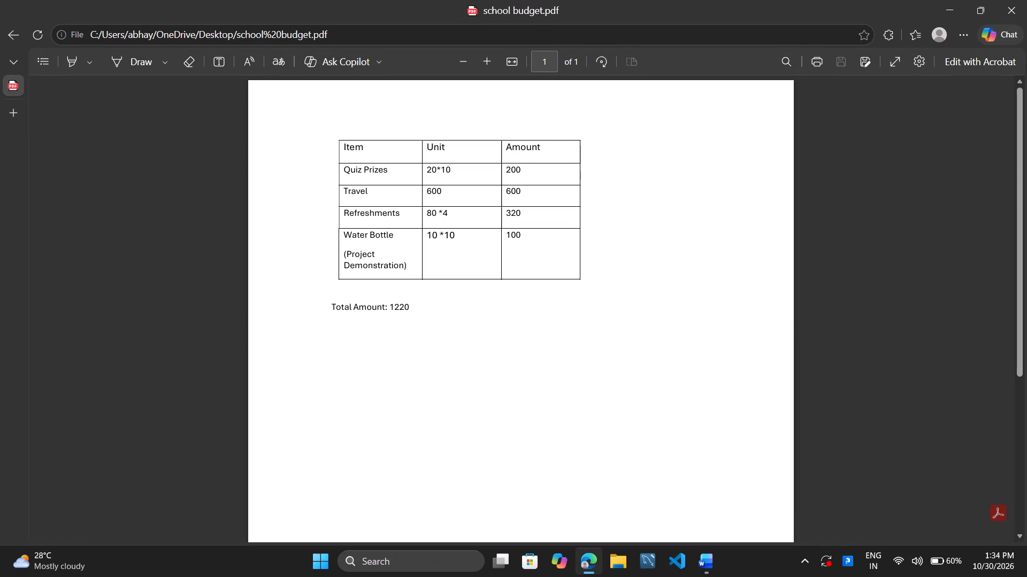
{"action": "left_click", "coordinate": [1016, 7]}
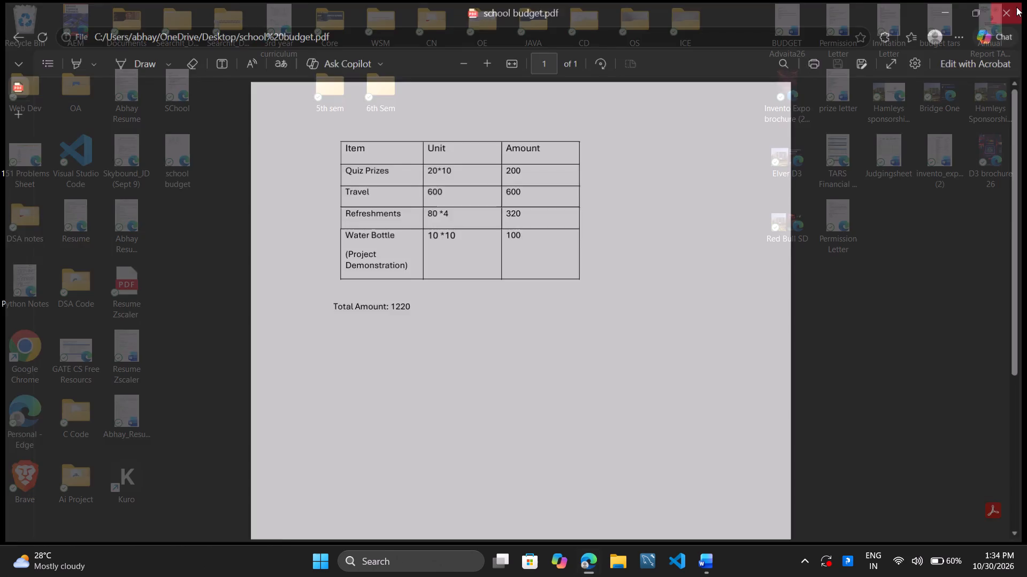
{"action": "left_click", "coordinate": [361, 271]}
{"action": "double_click", "coordinate": [167, 143]}
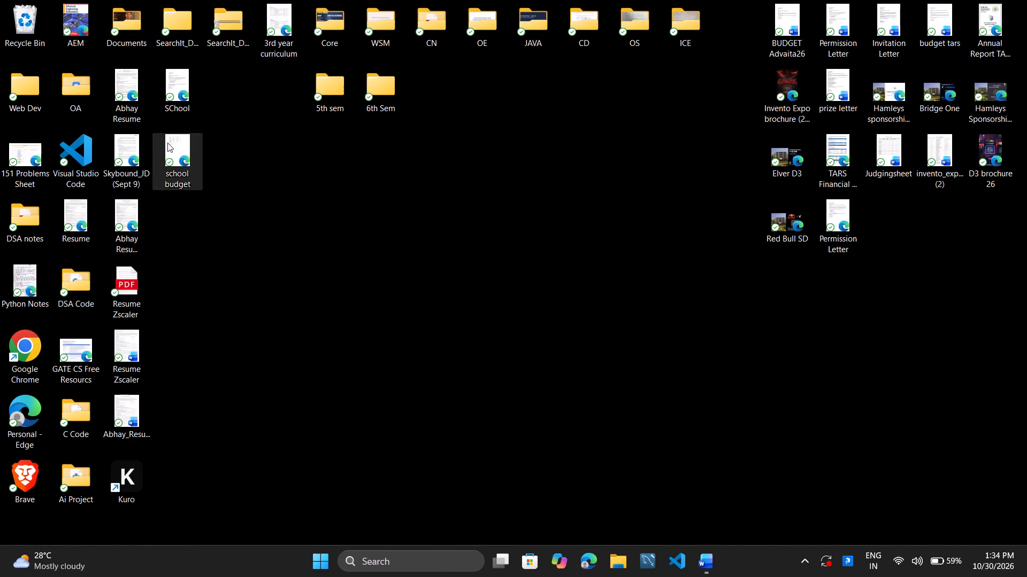
{"action": "left_click", "coordinate": [1016, 10]}
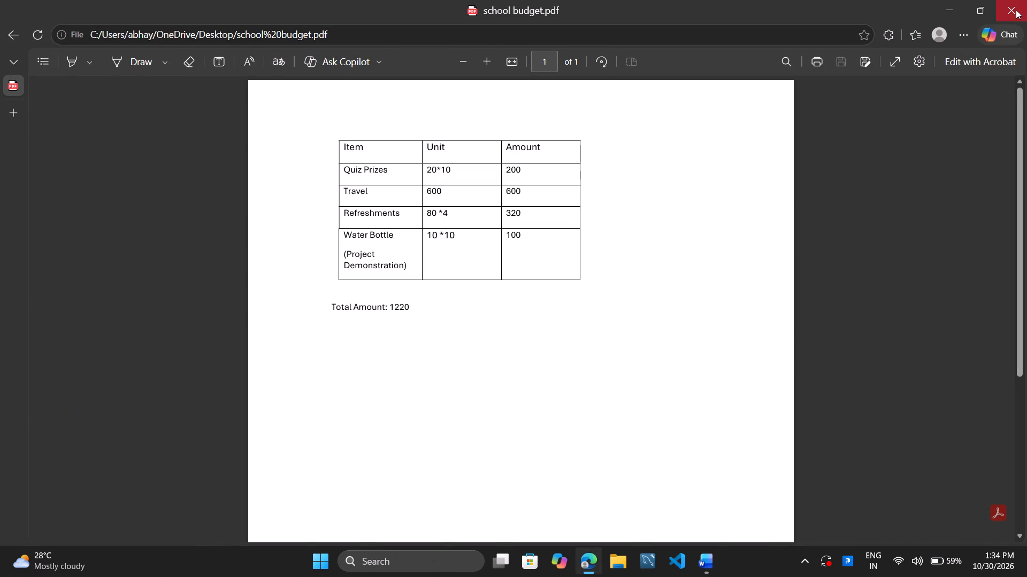
{"action": "left_click", "coordinate": [423, 305]}
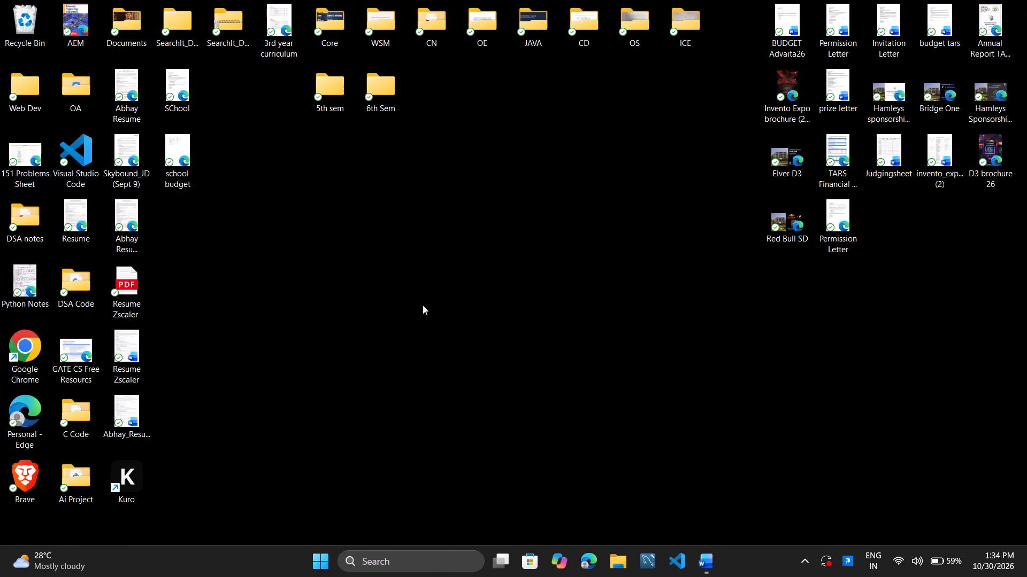
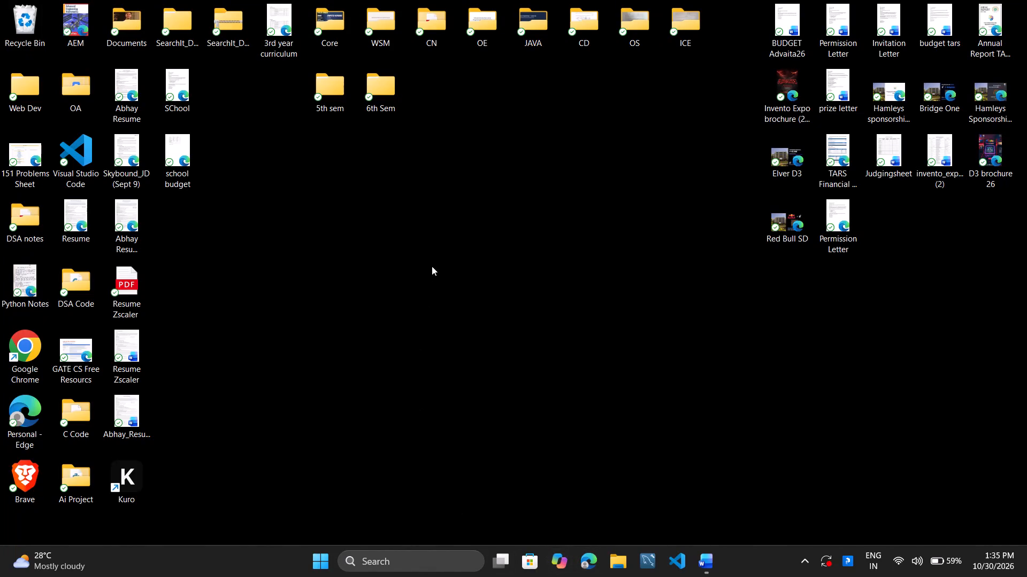
Copy the "school budget" PDF file from the desktop to the clipboard.
{"action": "left_click", "coordinate": [180, 156]}
{"action": "key", "text": "ctrl+c"}
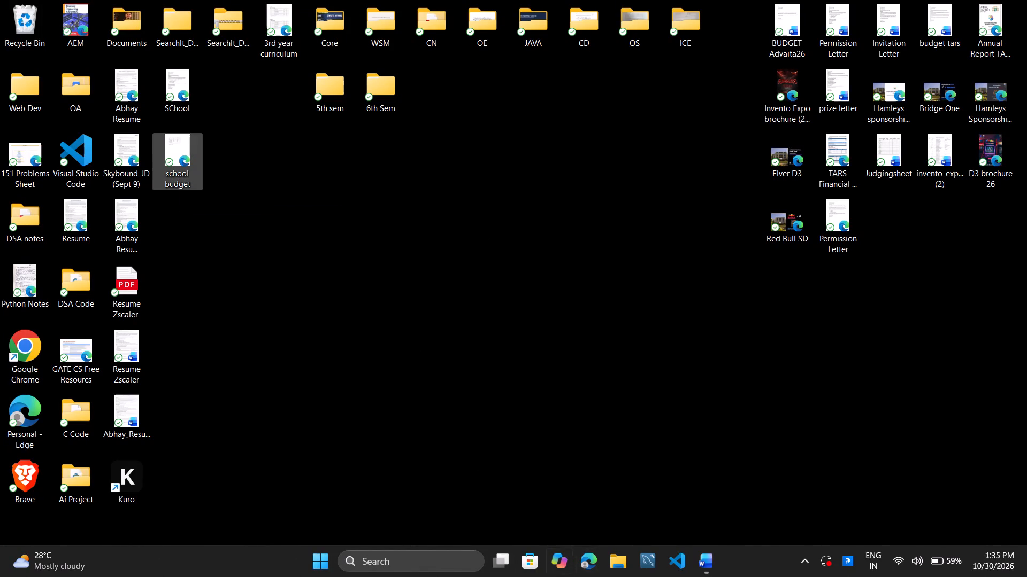
Open Windows search to bring up the recently searched apps.
{"action": "left_click", "coordinate": [417, 559]}
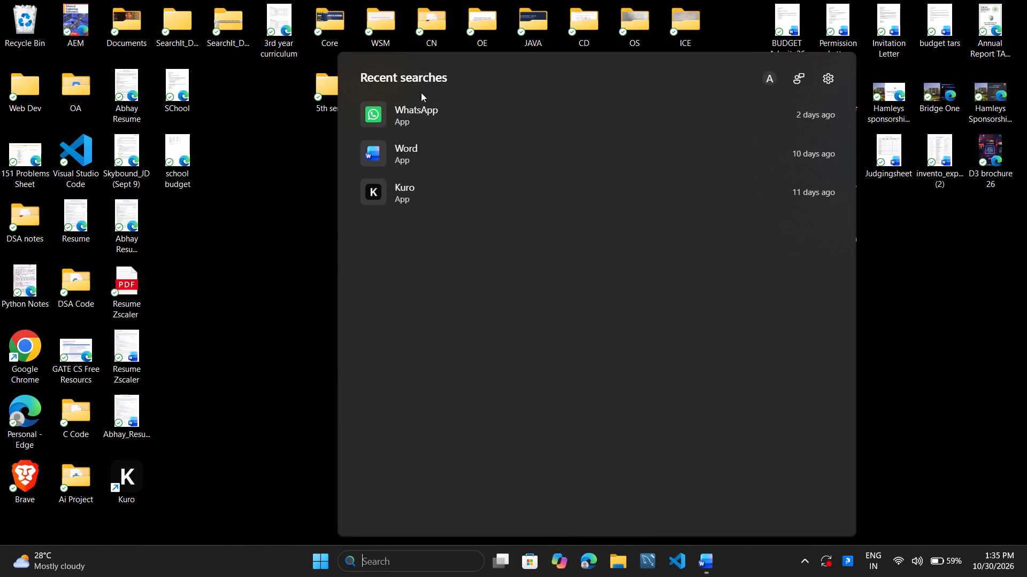
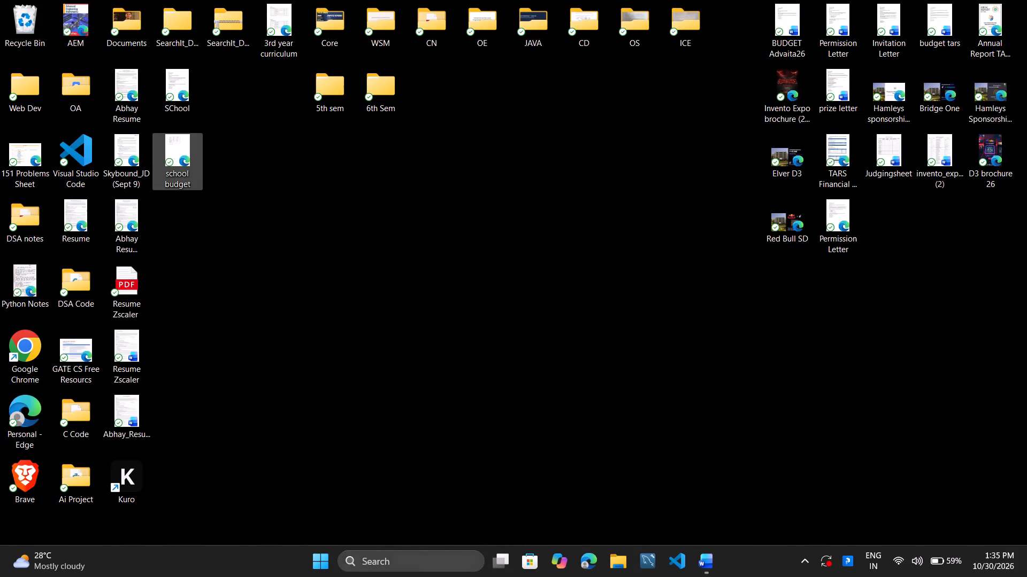
Open Windows search from the desktop.
{"action": "left_click", "coordinate": [427, 561]}
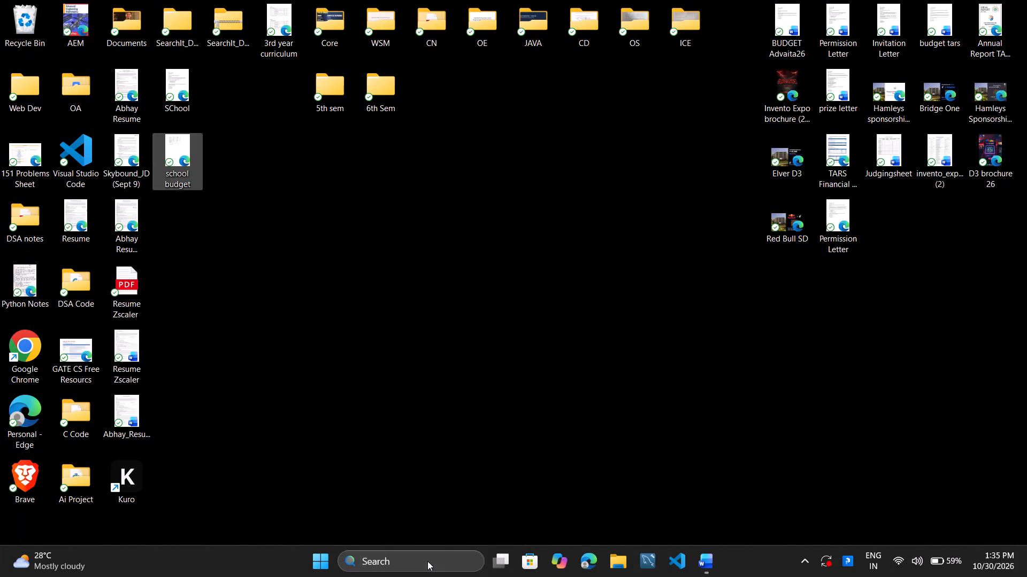